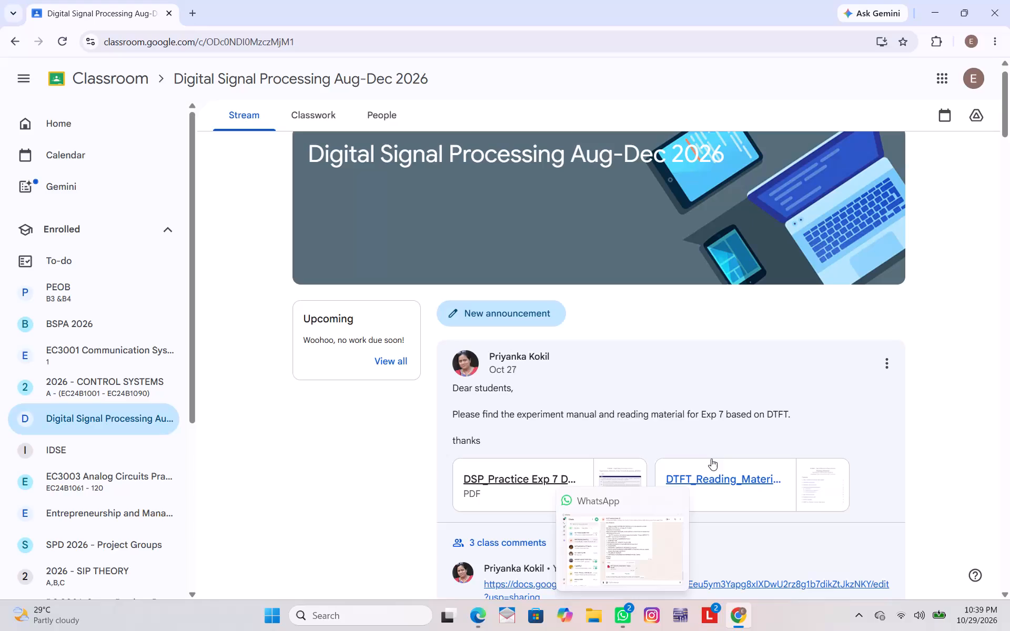
Open the PPT FORMAT IIITDM (1).pptx attachment of the Project Review_1 assignment in the BSPA 2026 class.
scroll(680, 459, "down", 4)
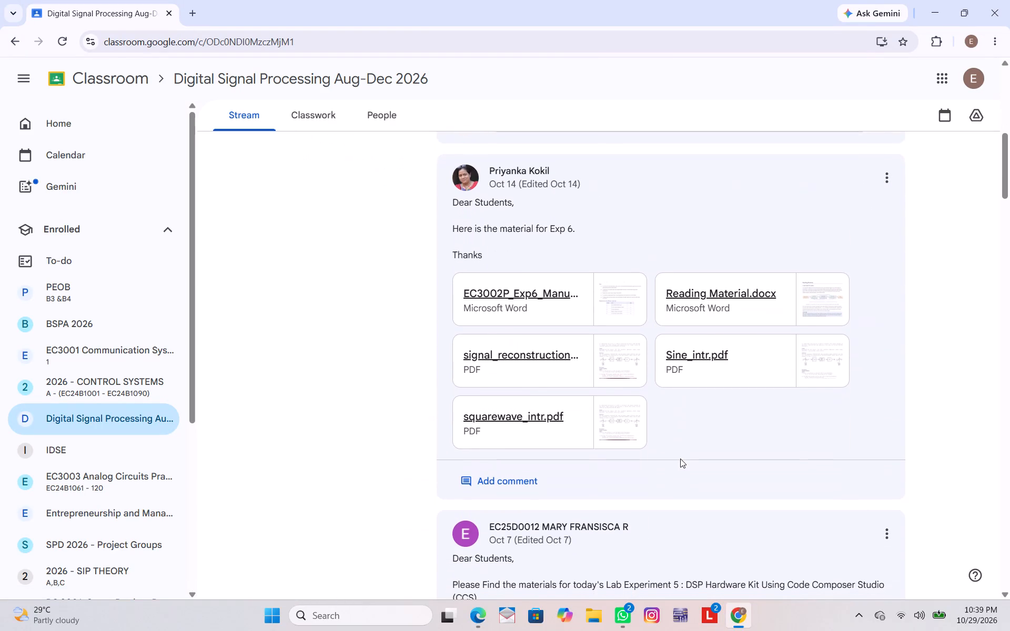
left_click(100, 281)
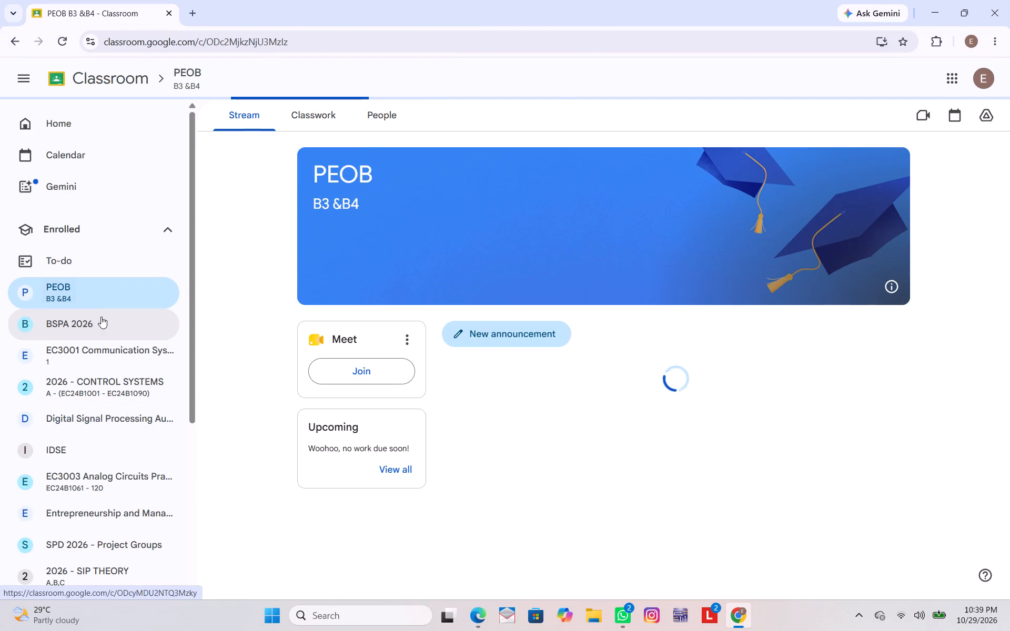
left_click(101, 320)
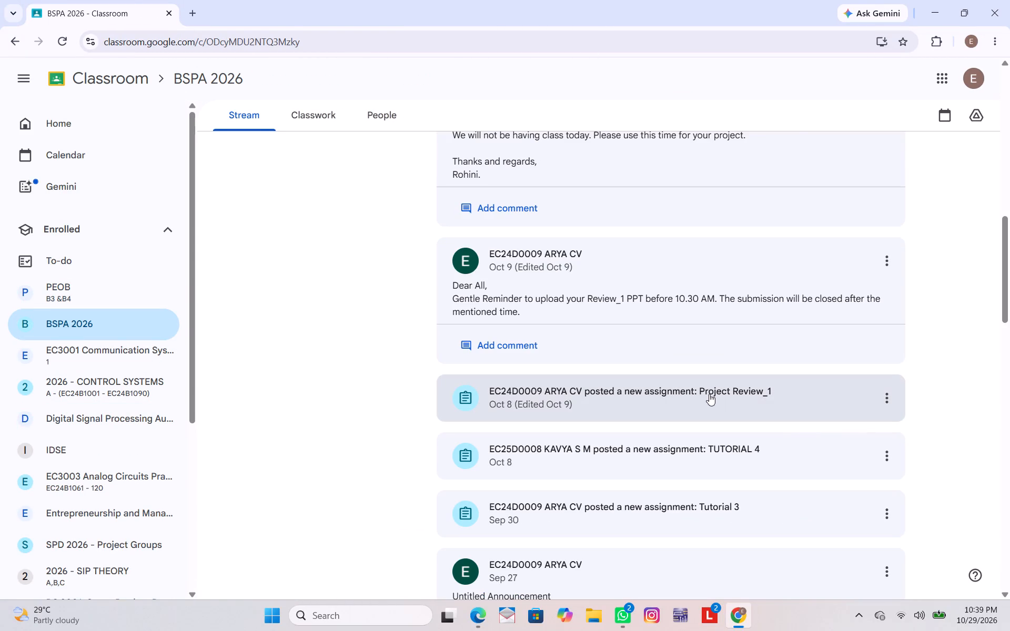
left_click(709, 394)
left_click(305, 328)
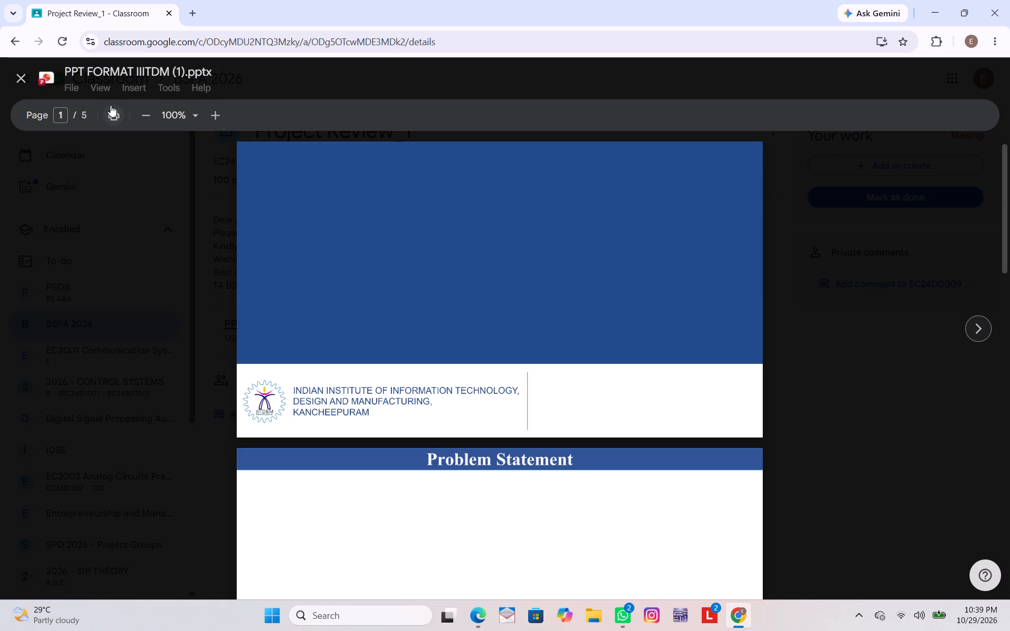
Open the printable PDF version of the presentation template and start downloading it.
left_click(110, 105)
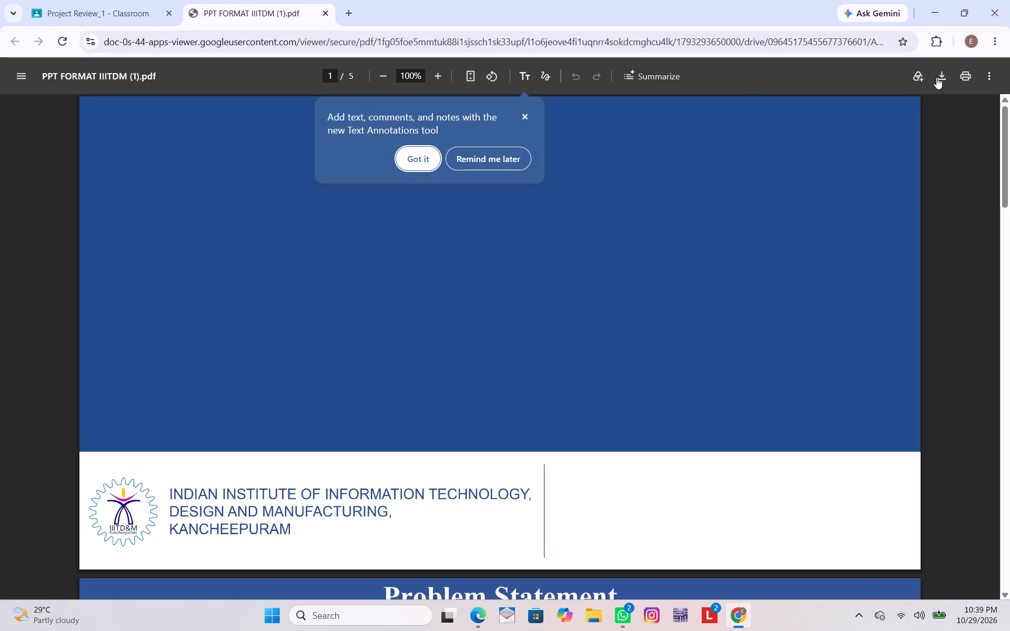
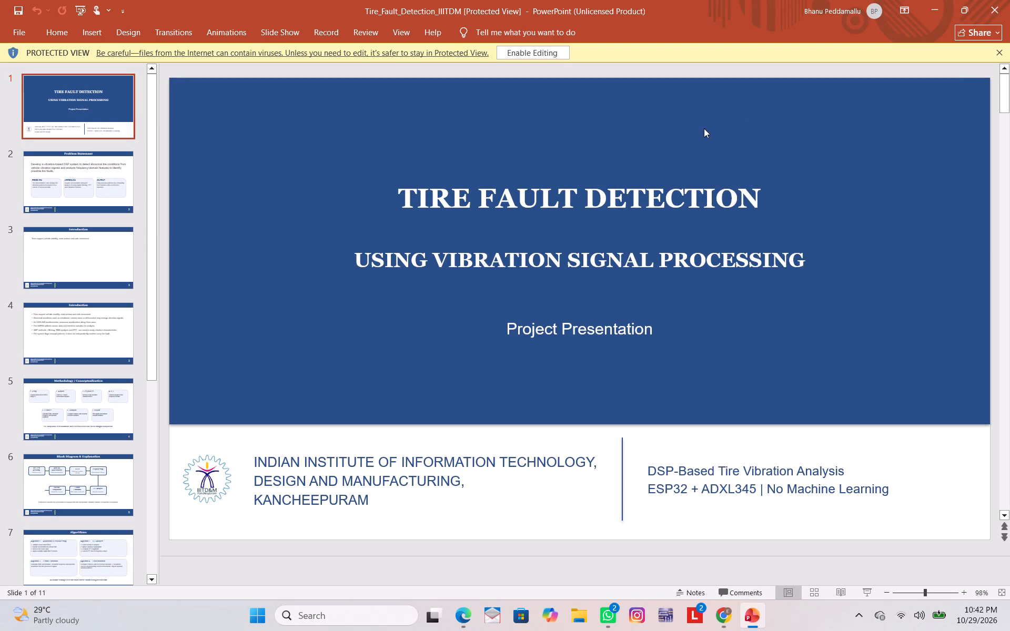
Enable editing for the presentation opened in Protected View.
scroll(671, 330, "down", 7)
scroll(671, 330, "up", 2)
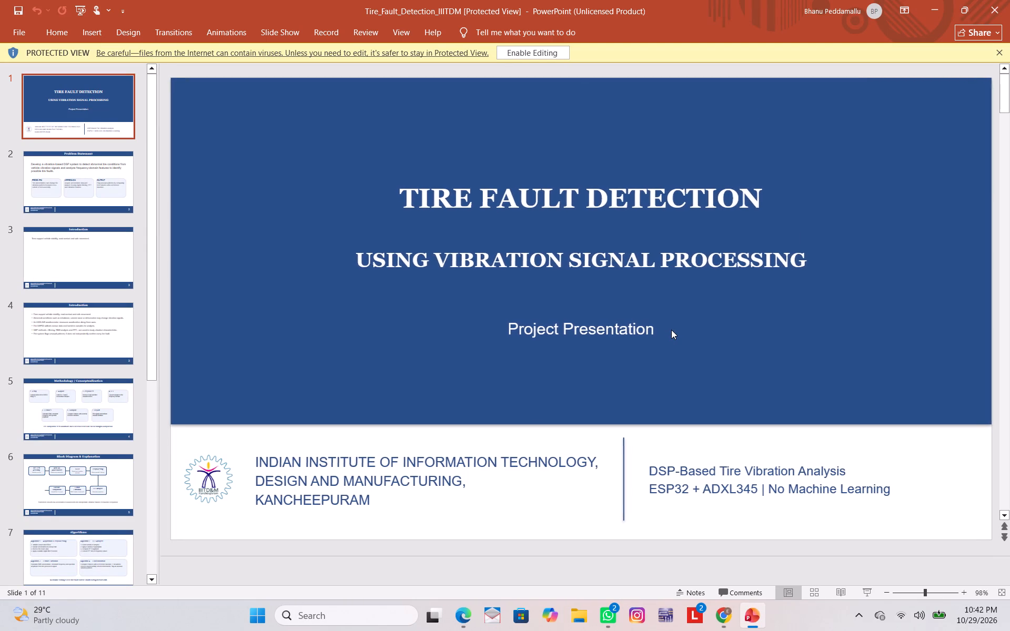
scroll(671, 330, "up", 1)
left_click(540, 53)
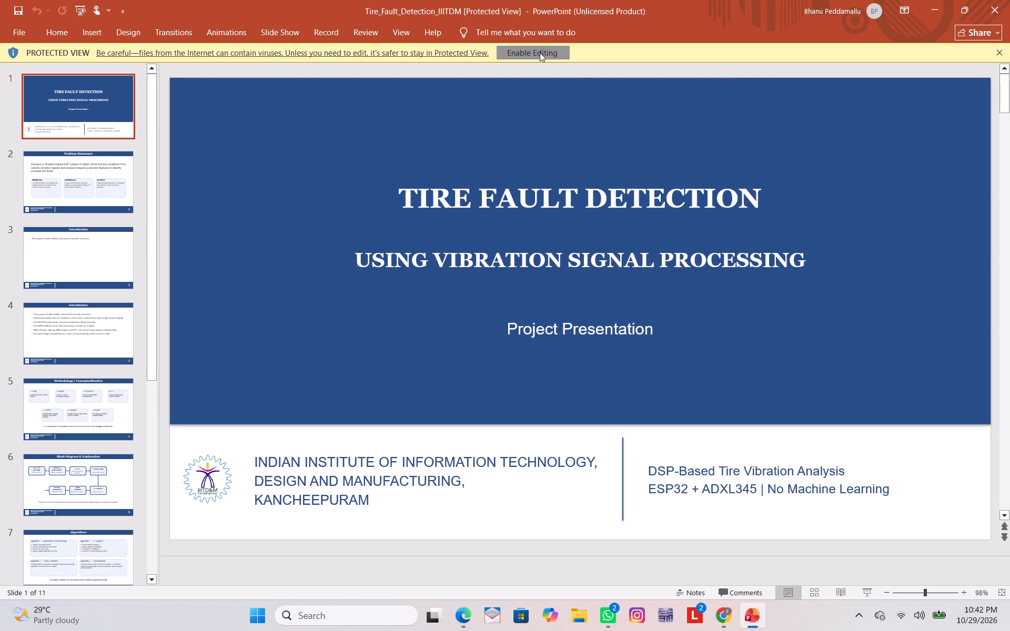
Look over the cover slide's title, institute name and project description.
scroll(609, 207, "down", 1)
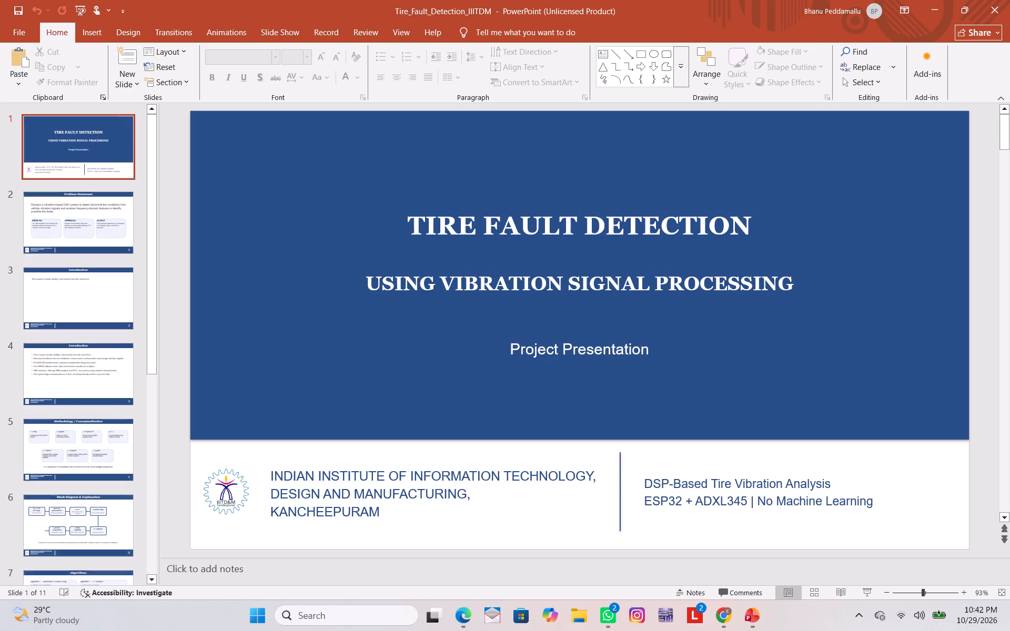
scroll(609, 207, "down", 1)
left_click(512, 476)
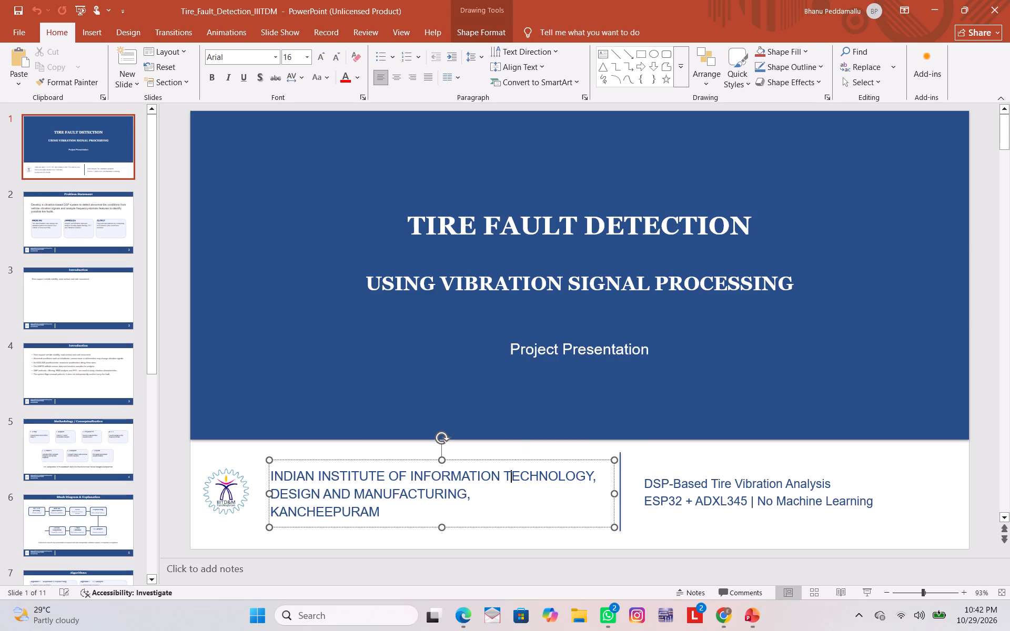
left_click(644, 569)
scroll(644, 569, "down", 2)
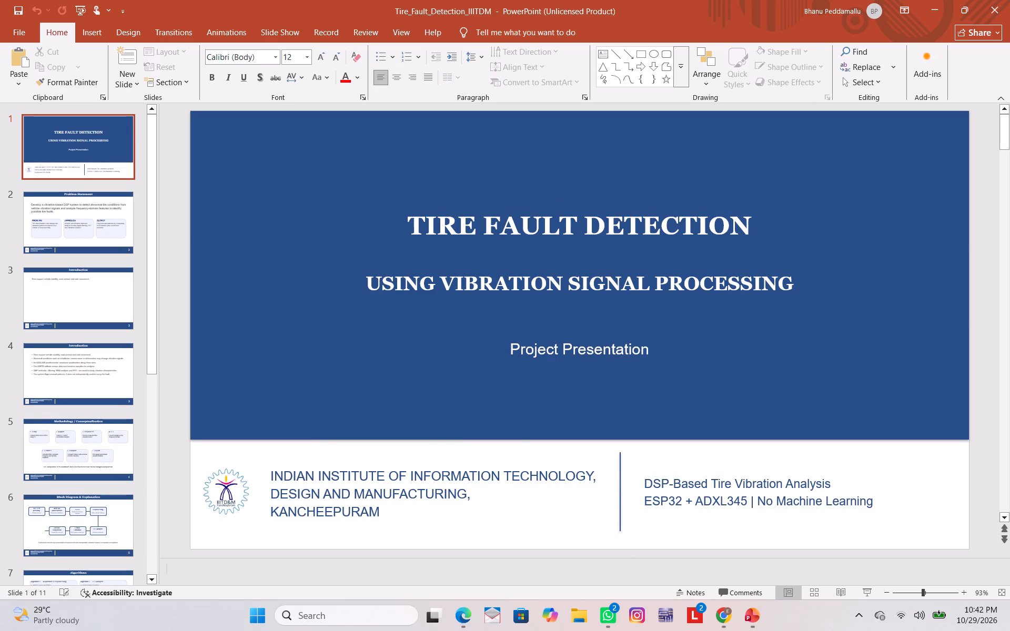
key("Down")
key("Down")
scroll(428, 268, "down", 5)
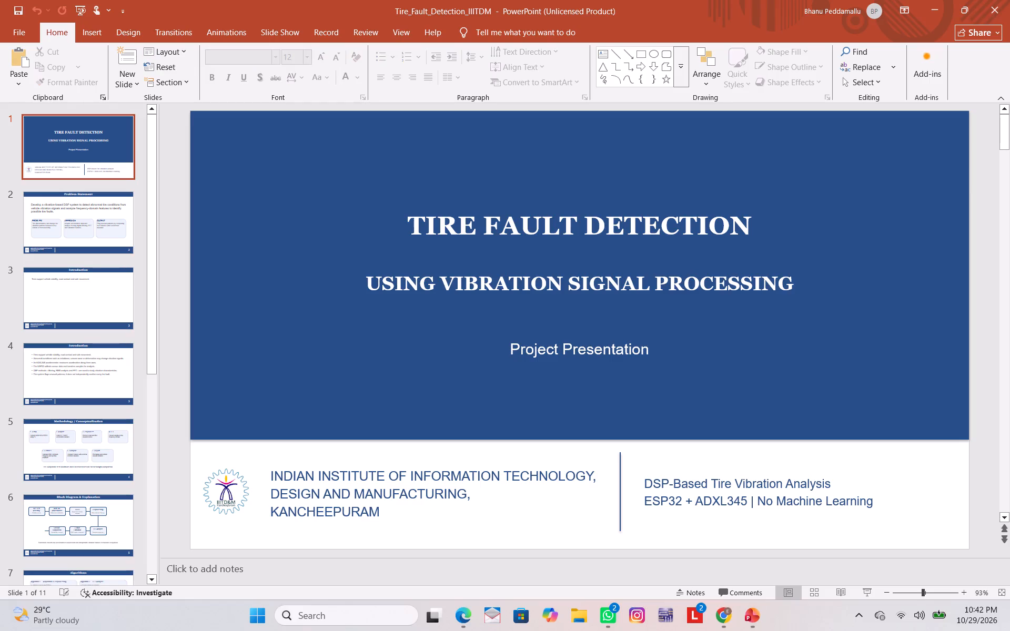
Review the Problem Statement slide and the first Introduction slide, dismissing the Microsoft 365 sign-up offer.
left_click(96, 210)
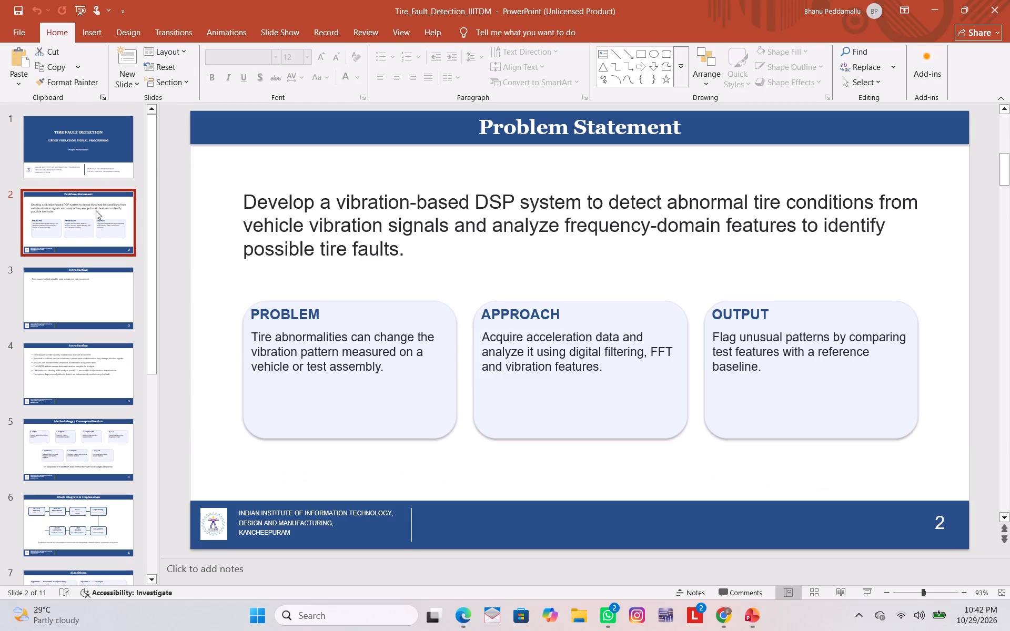
scroll(357, 288, "down", 10)
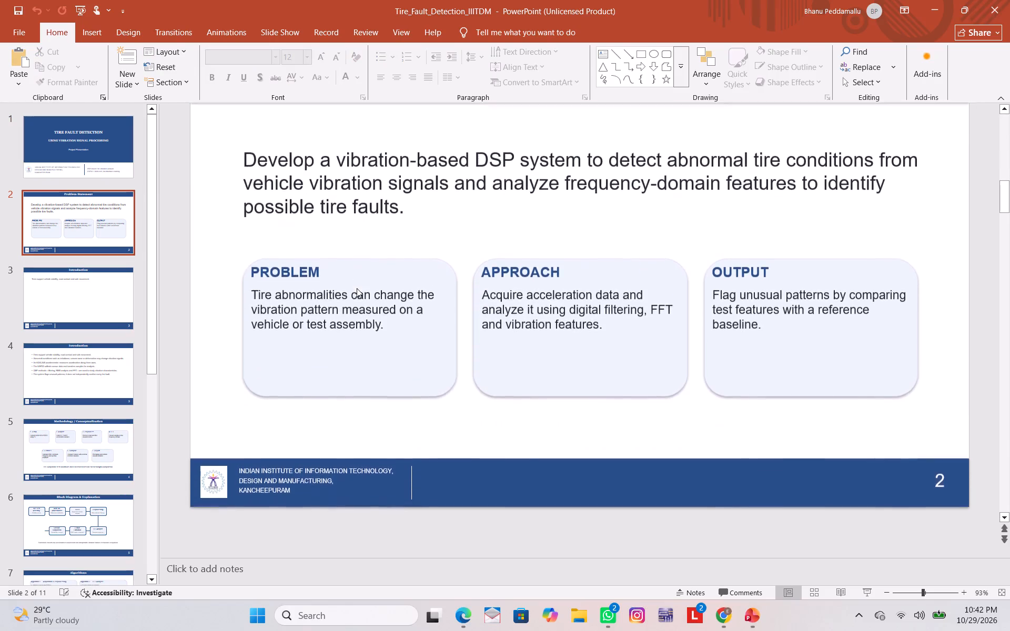
scroll(357, 288, "down", 2)
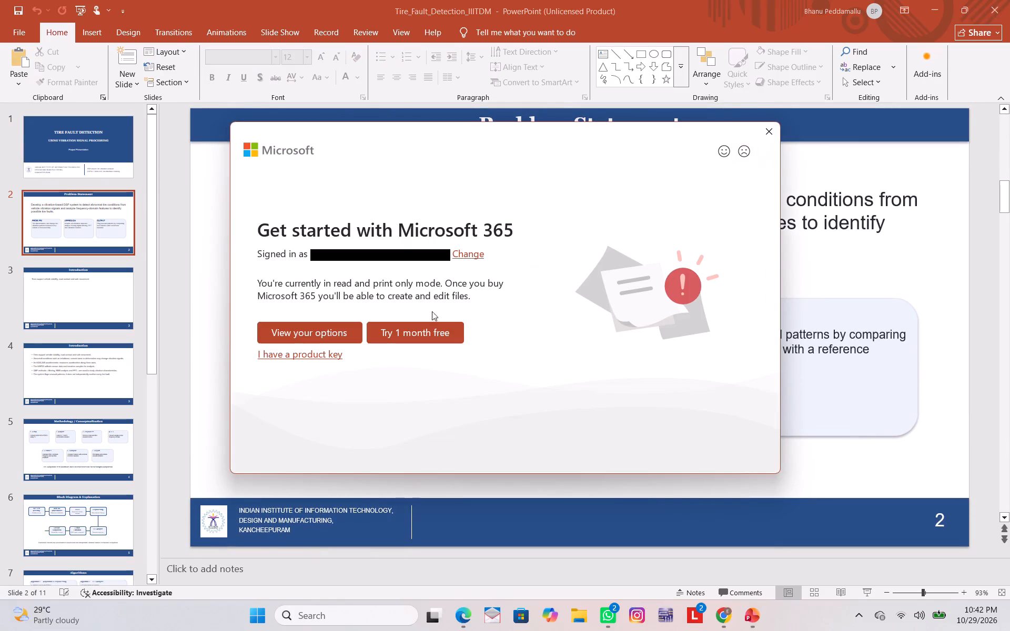
left_click(765, 128)
left_click(560, 369)
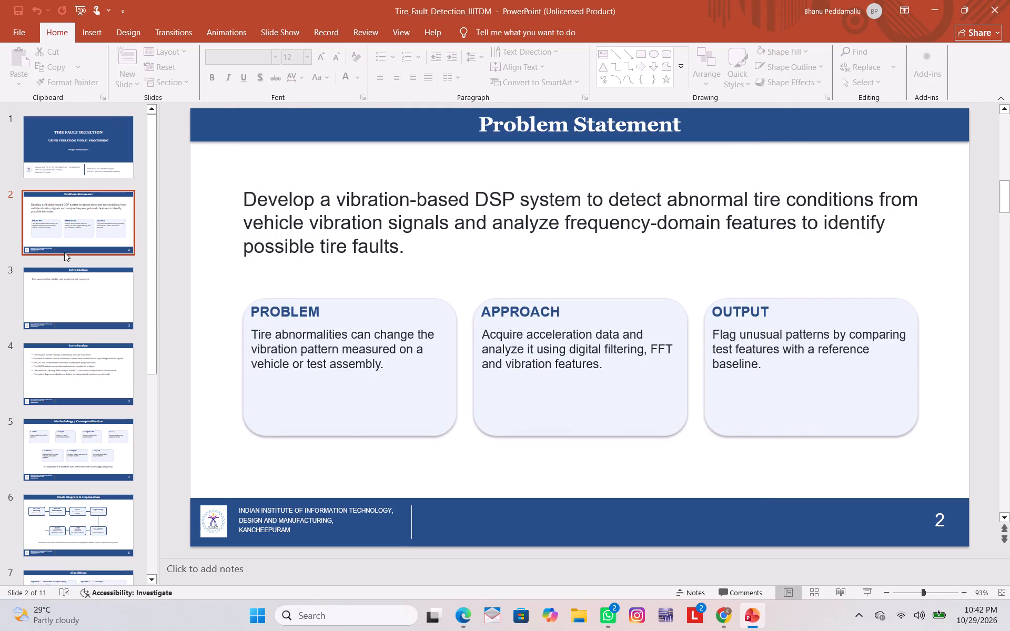
left_click(67, 290)
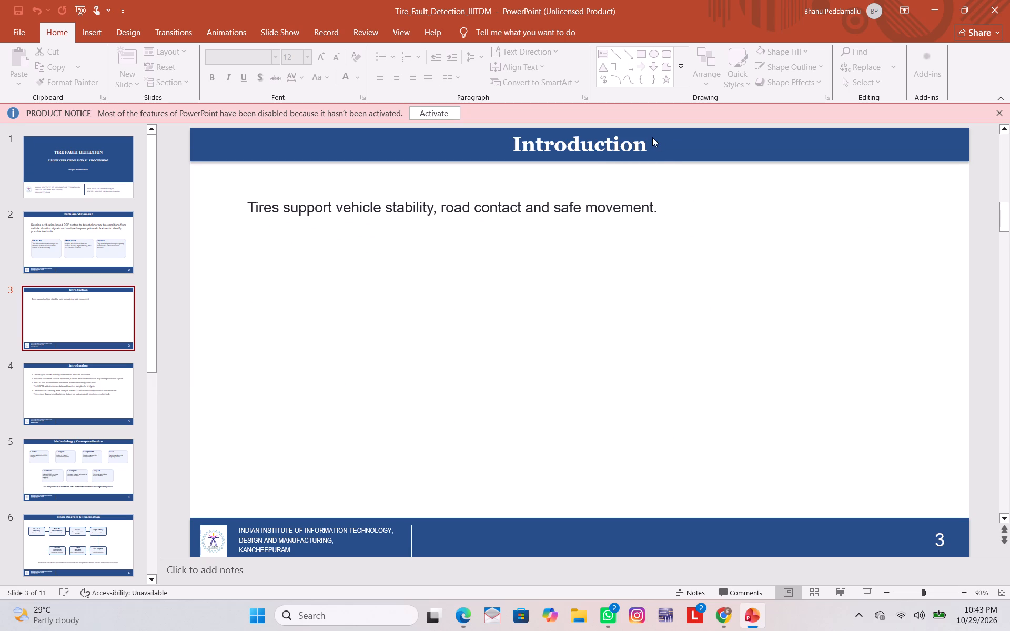
right_click(613, 222)
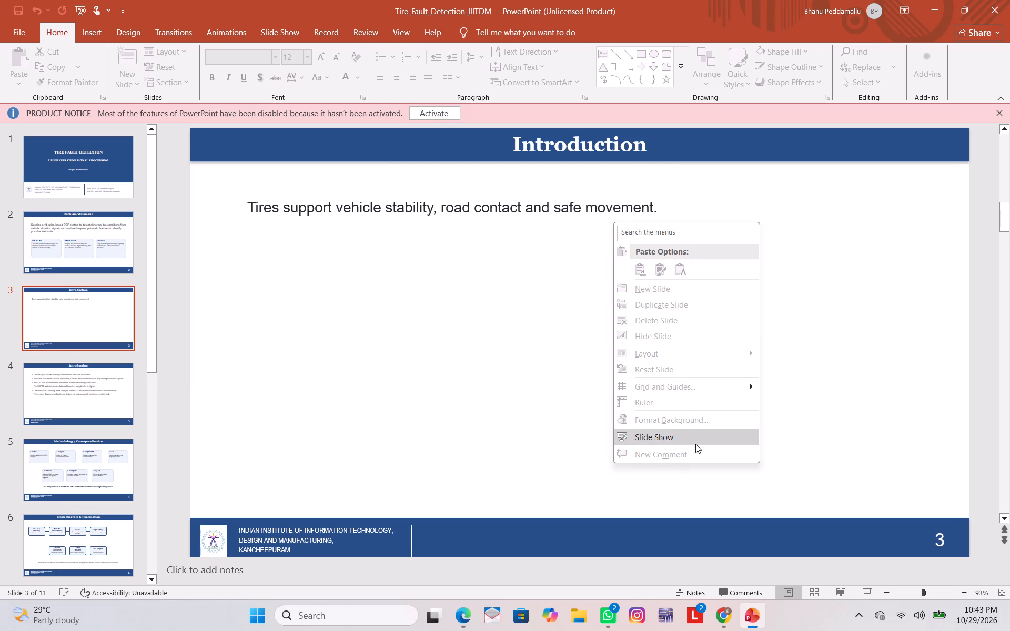
left_click(458, 411)
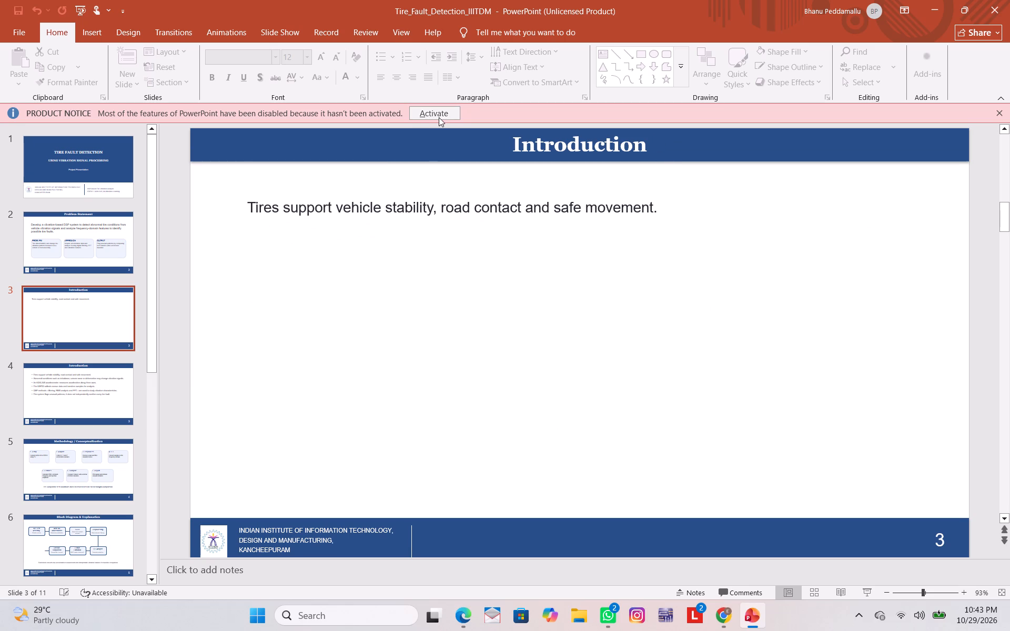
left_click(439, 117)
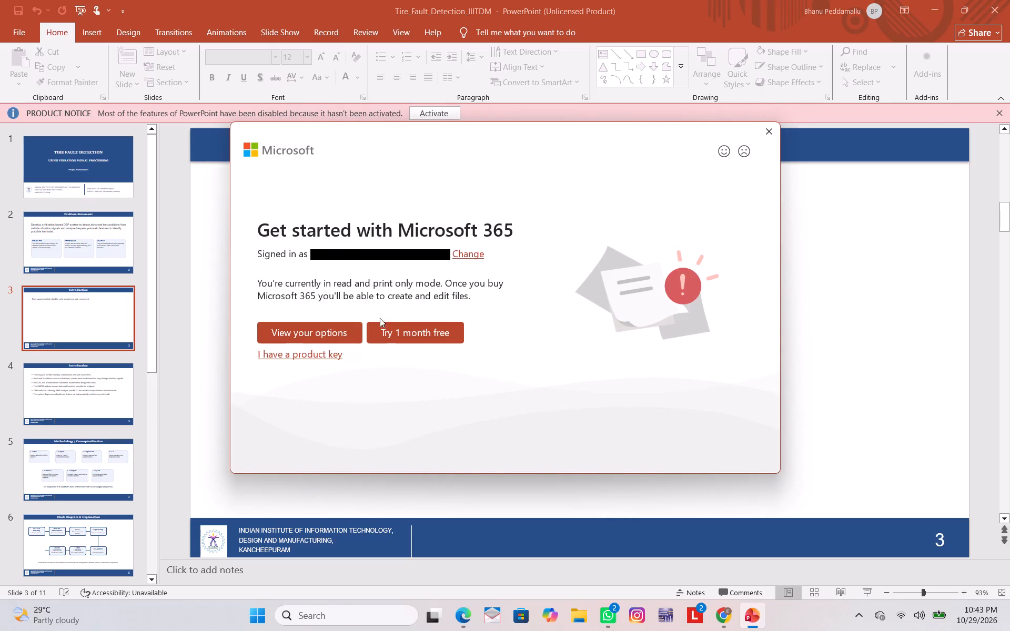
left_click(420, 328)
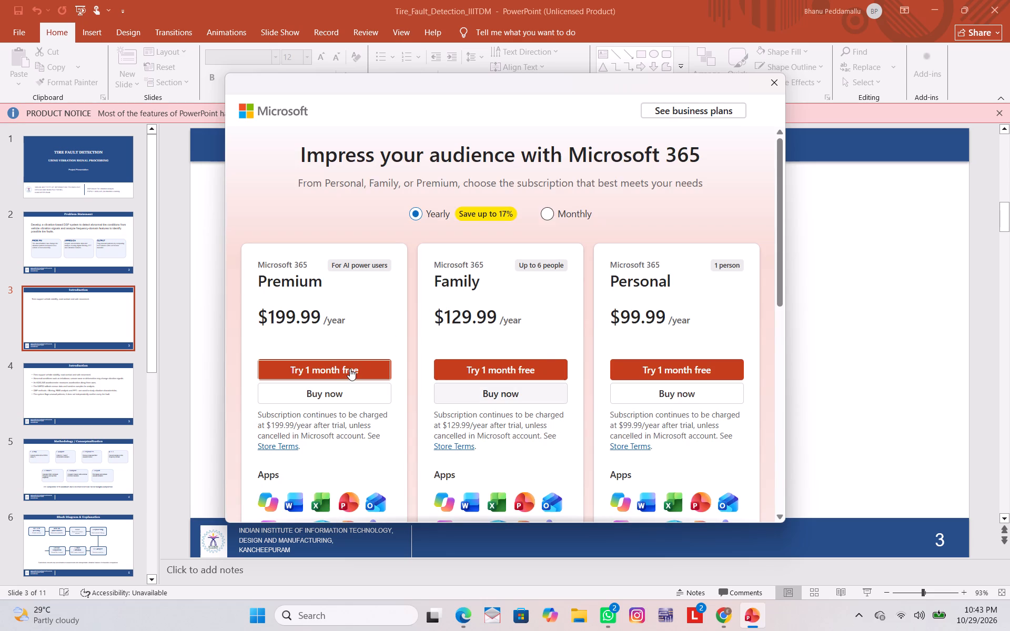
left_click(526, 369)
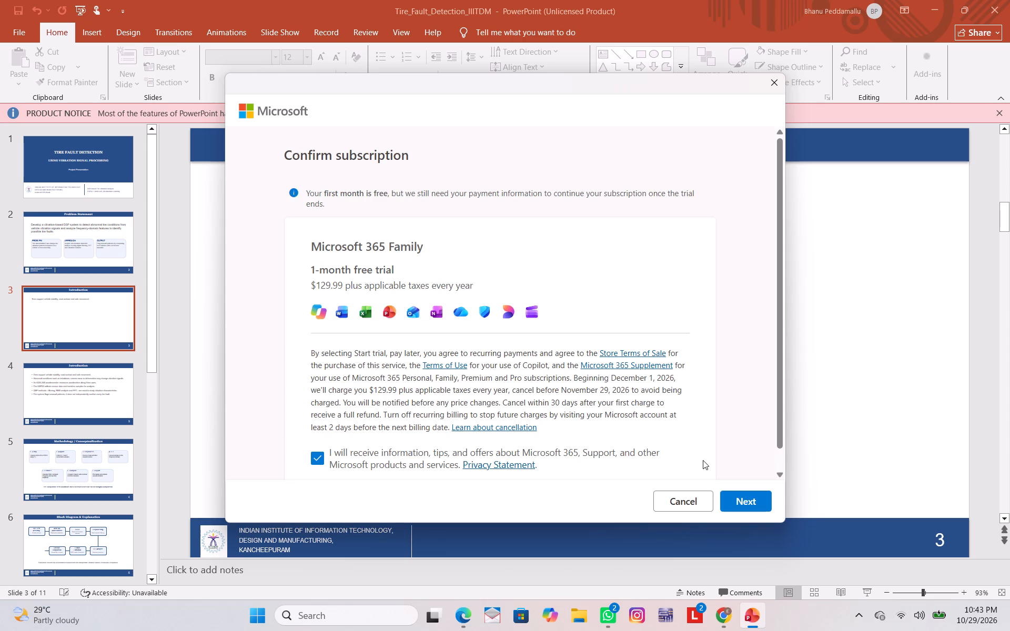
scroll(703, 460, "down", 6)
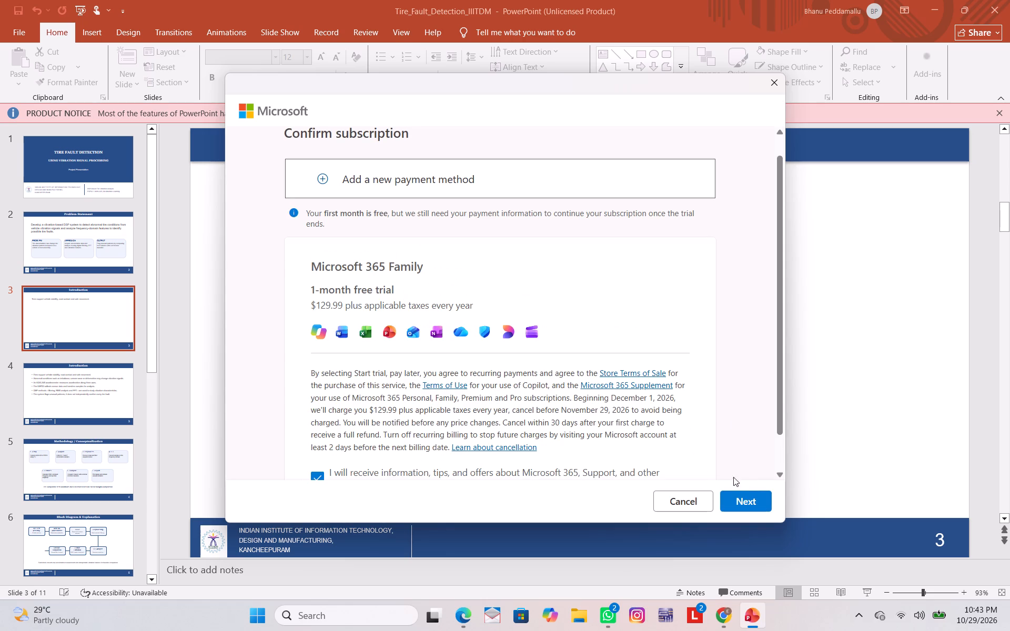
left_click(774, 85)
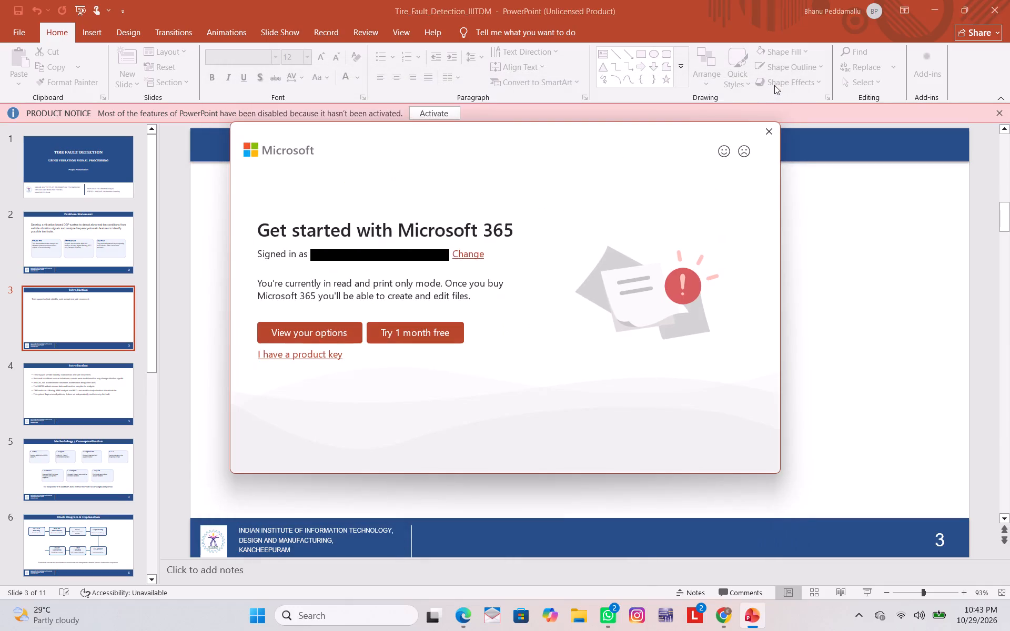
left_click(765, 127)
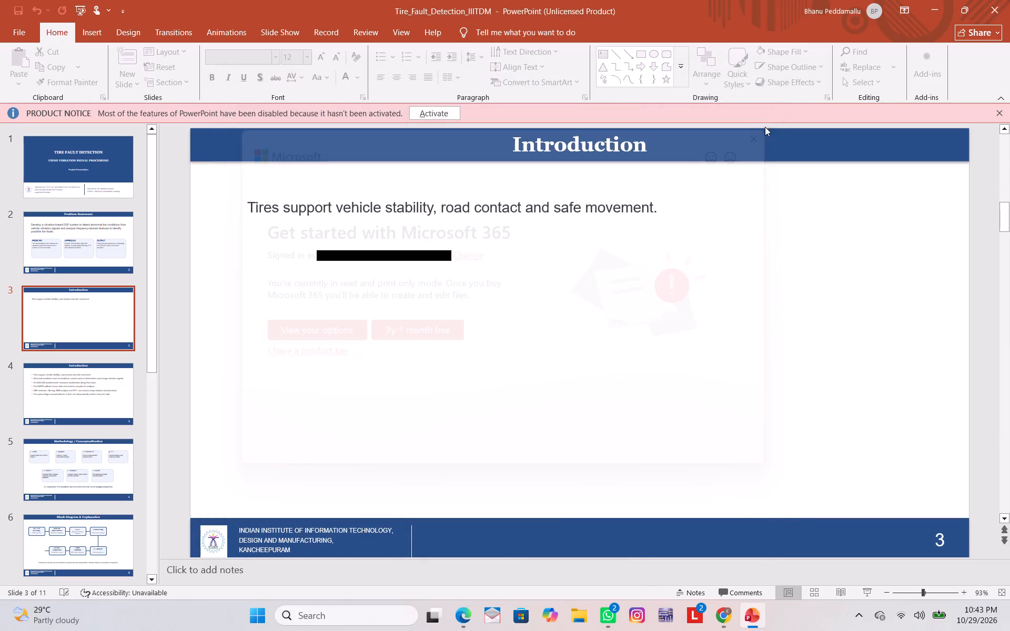
Review the two Introduction slides, the Methodology / Conceptualization slide and the Block Diagram & Explanation slide.
scroll(653, 288, "down", 11)
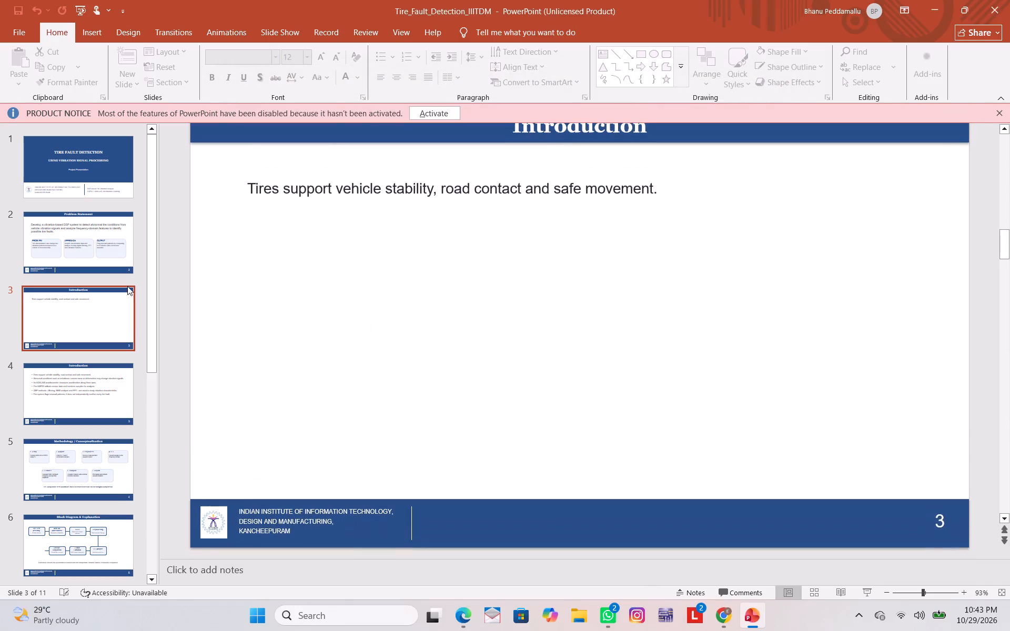
left_click(98, 372)
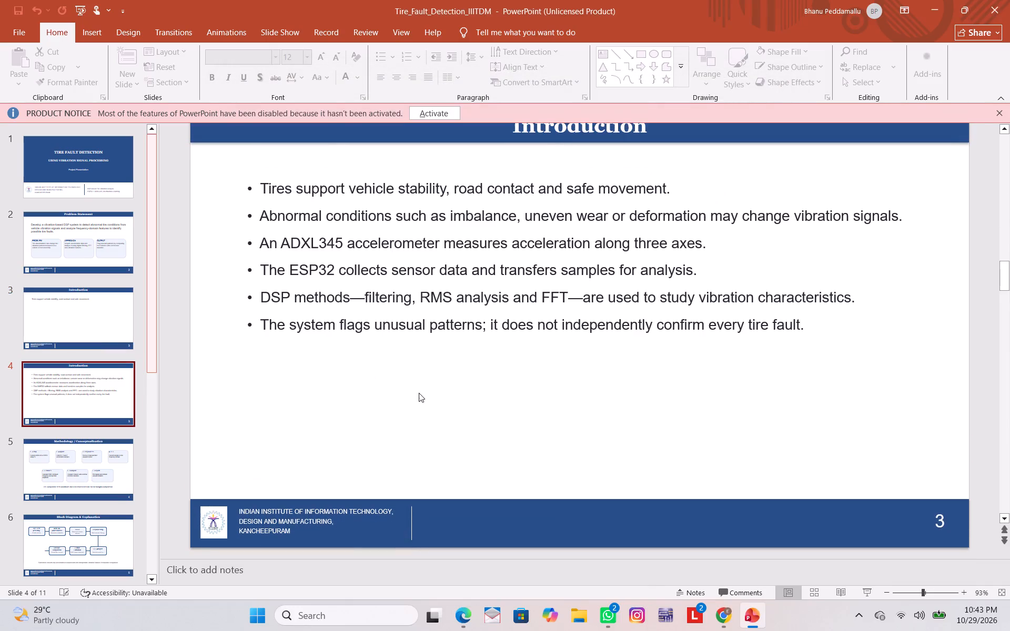
scroll(419, 393, "up", 1)
left_click(114, 319)
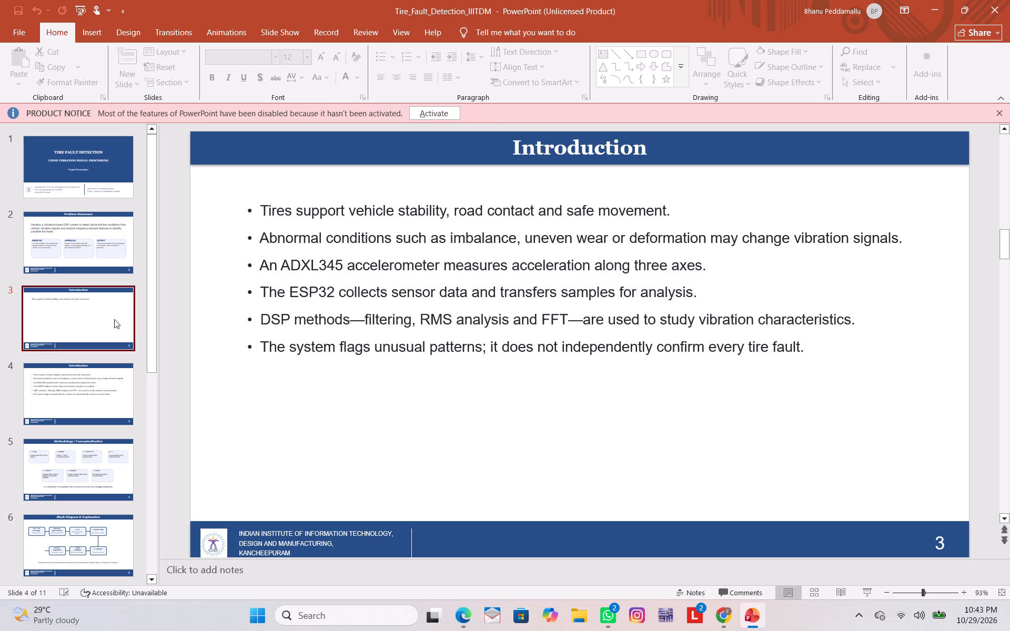
left_click(87, 463)
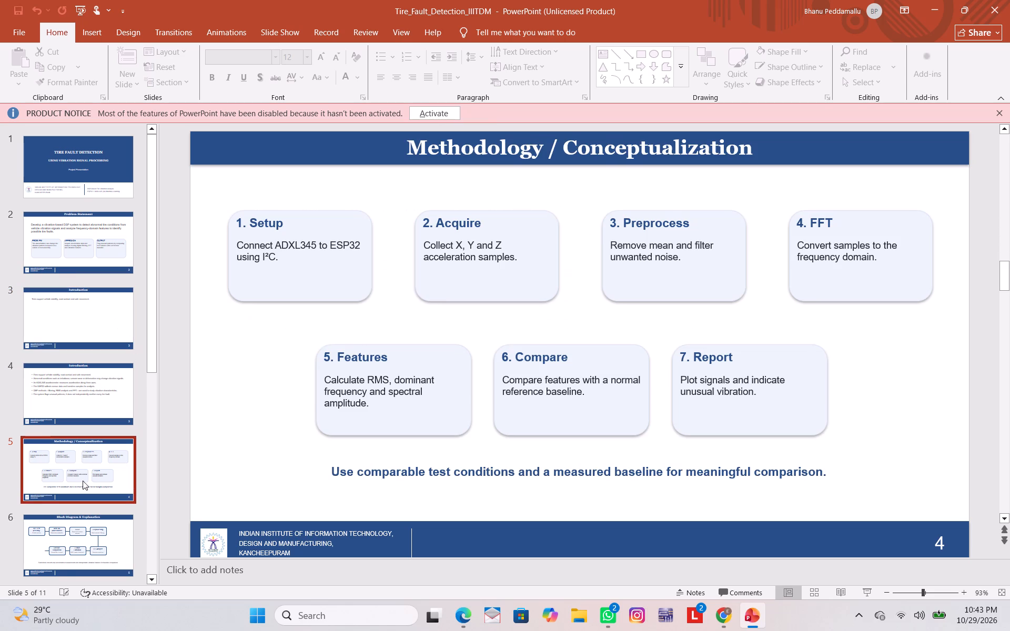
left_click(82, 547)
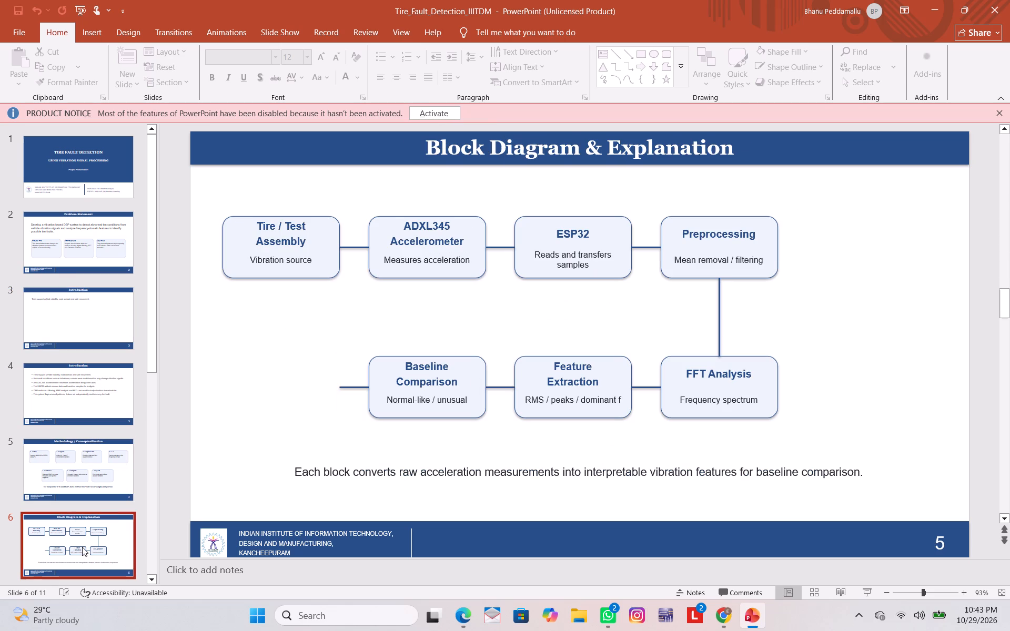
Review the remaining slides from Algorithms through the hardware and Preliminary Results slides to Individual Contributions Towards Project Work.
scroll(105, 440, "down", 1)
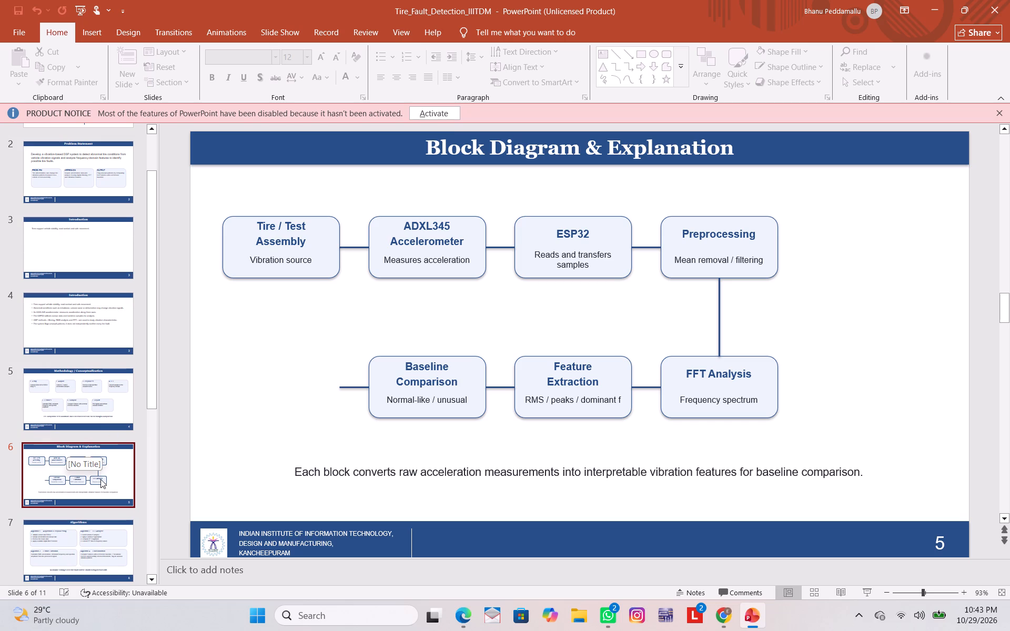
left_click(98, 531)
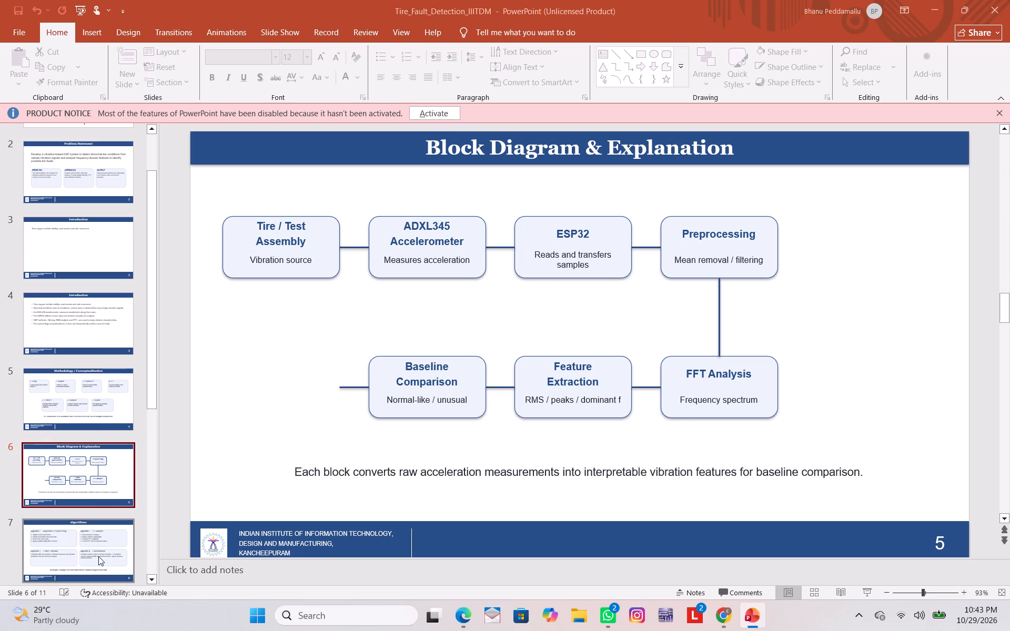
left_click(99, 555)
scroll(119, 443, "down", 1)
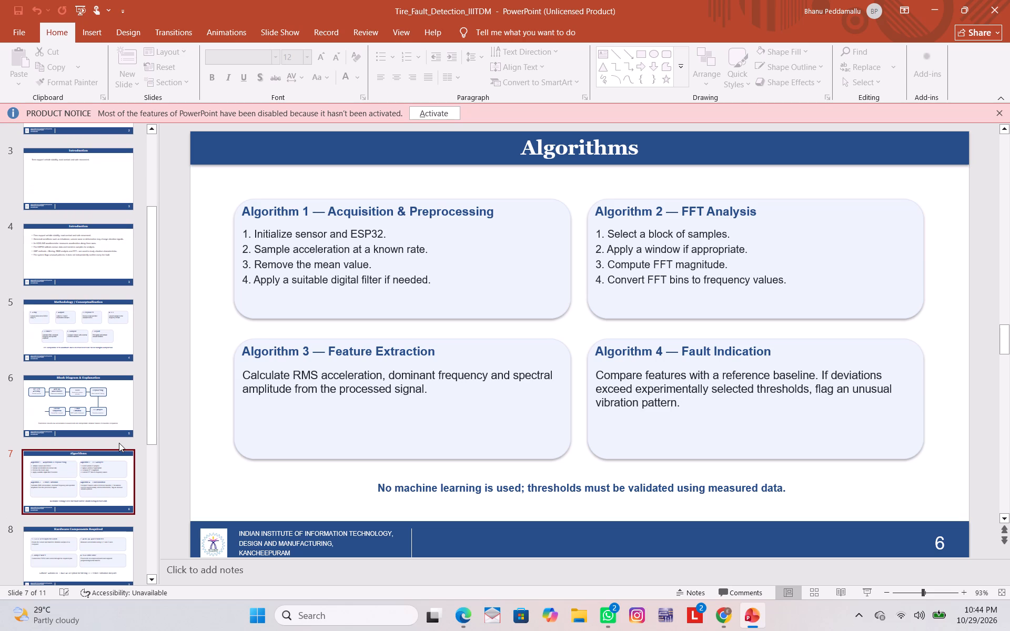
left_click(104, 557)
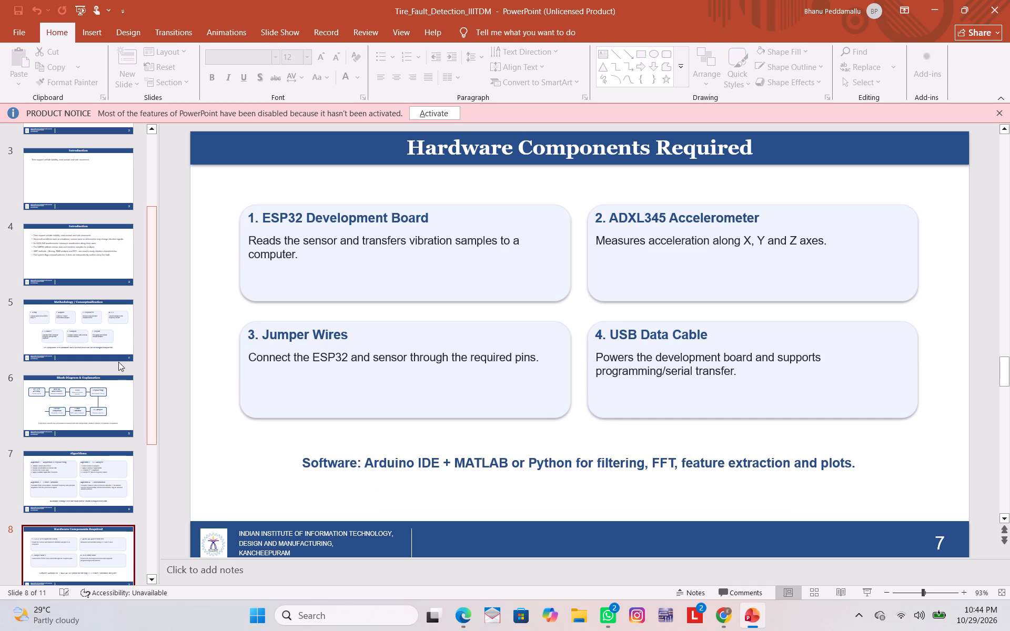
scroll(35, 365, "down", 1)
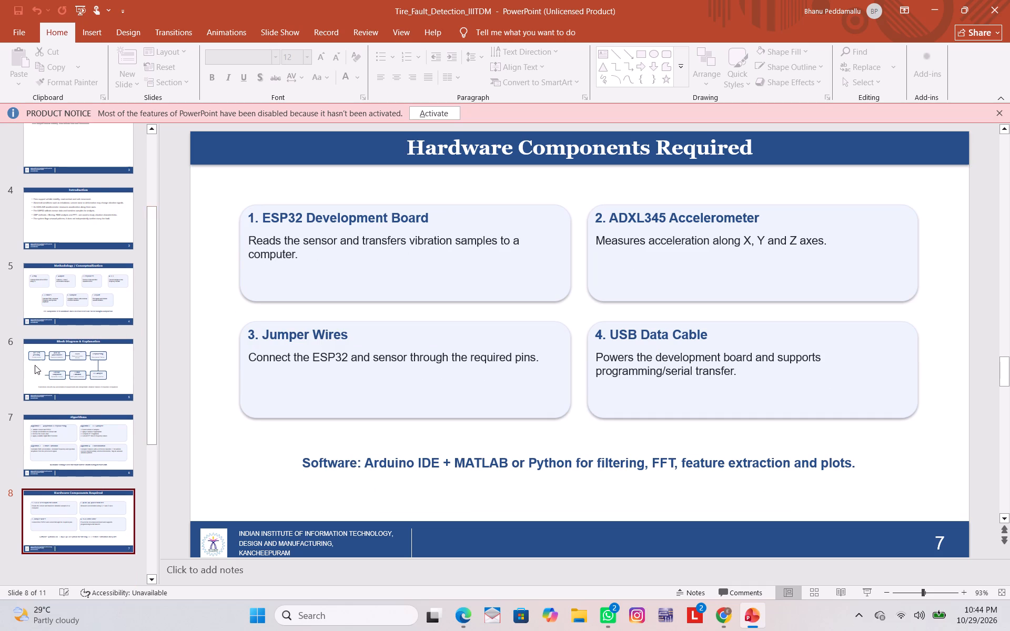
scroll(35, 365, "down", 1)
left_click(65, 399)
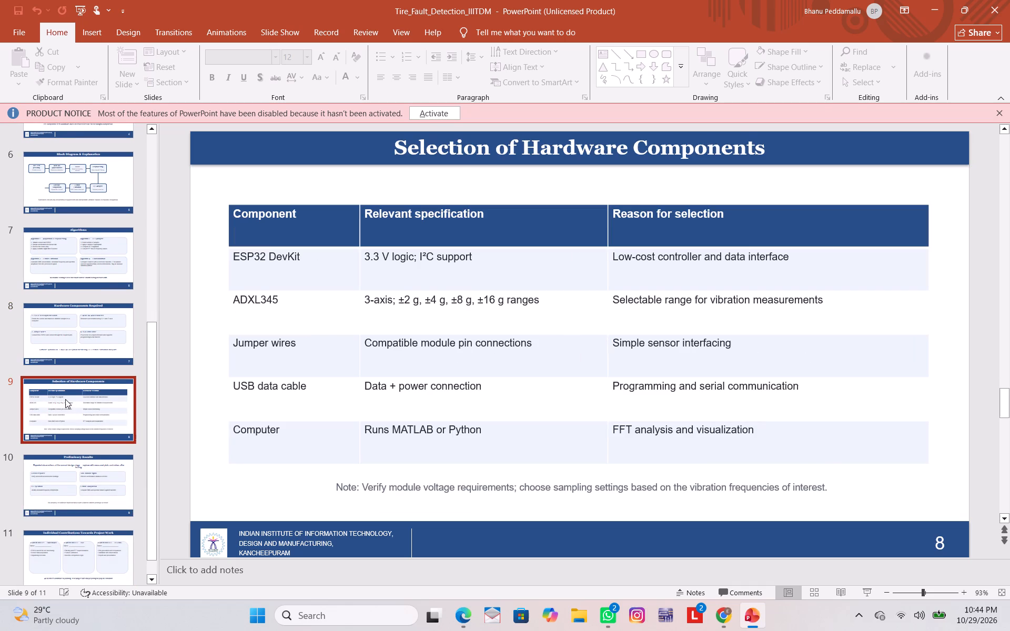
scroll(89, 424, "down", 1)
left_click(97, 468)
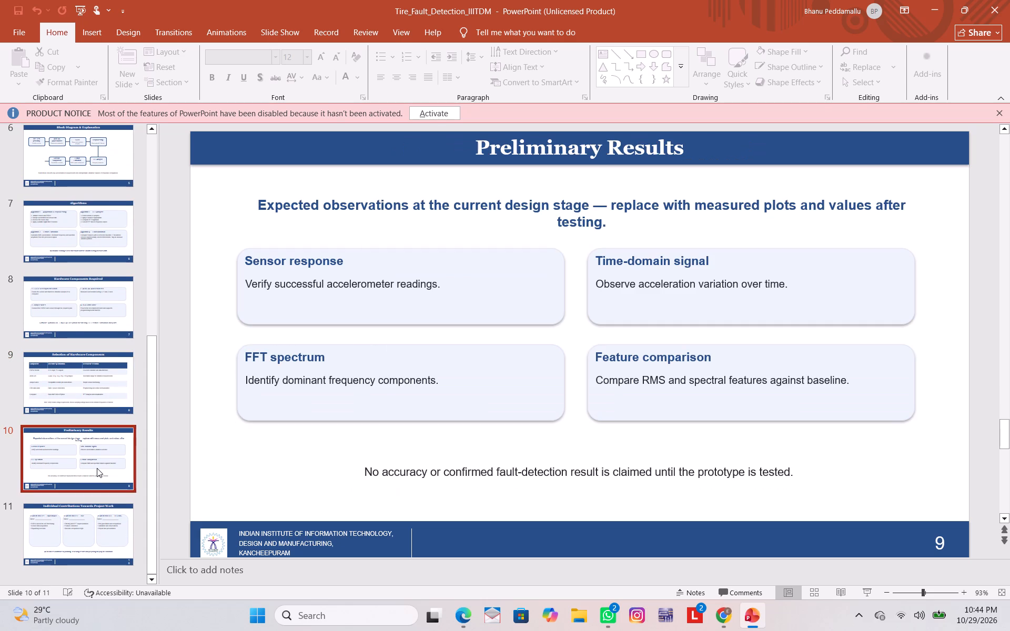
left_click(89, 540)
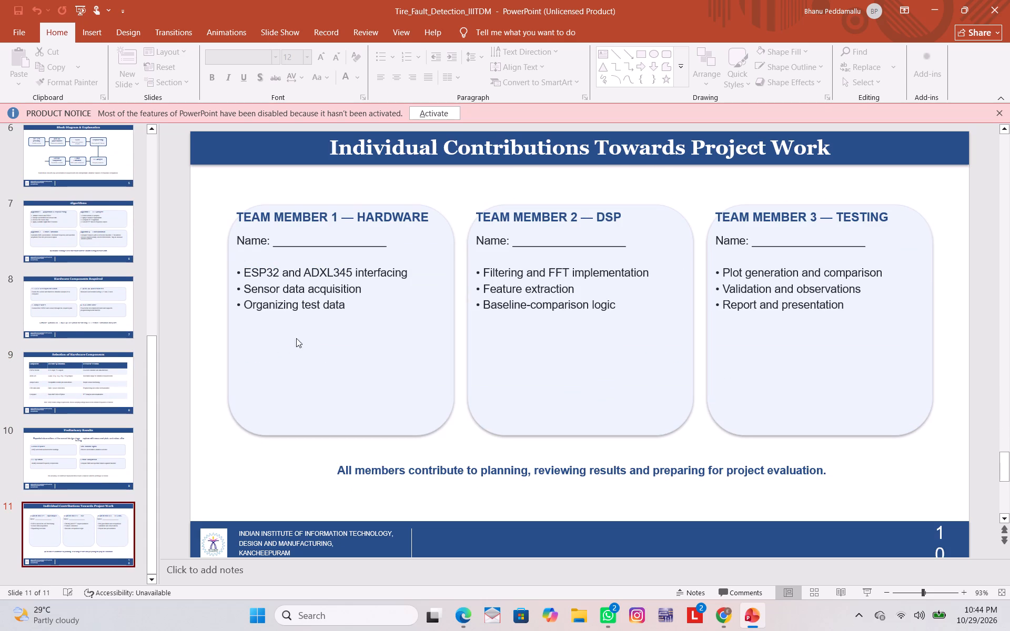
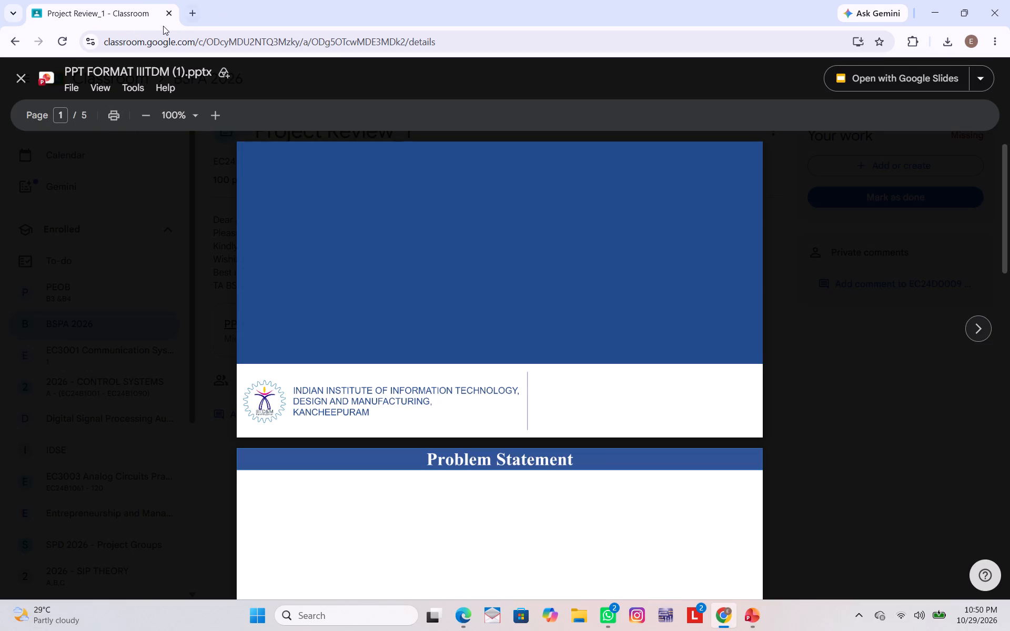
left_click(23, 76)
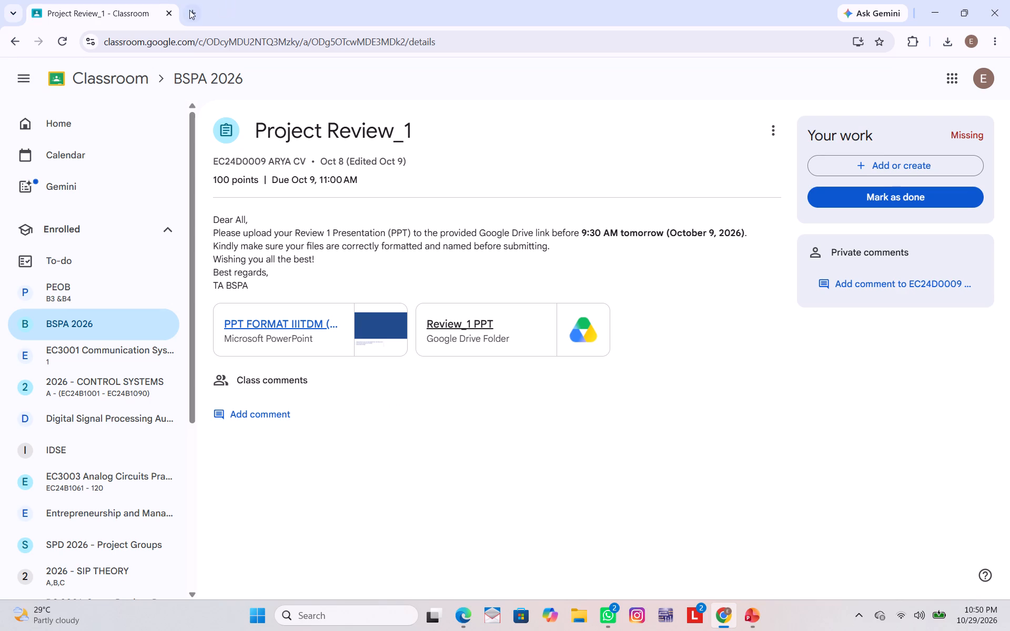
Search the web for google slides in a new browser page and open the Google Slides home page from the results.
left_click(192, 10)
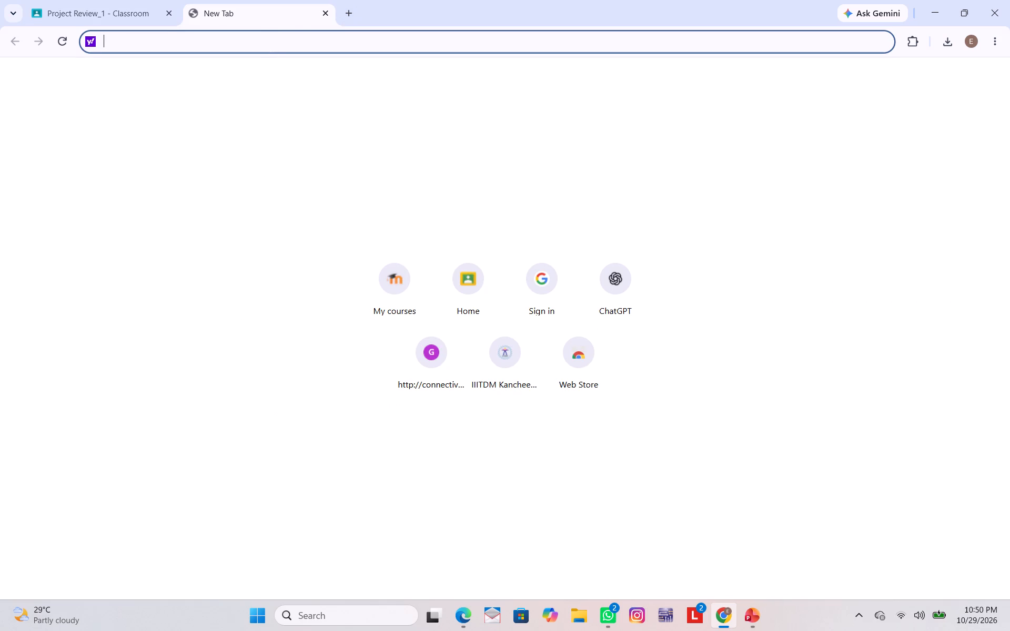
left_click(286, 42)
type("google")
key("space")
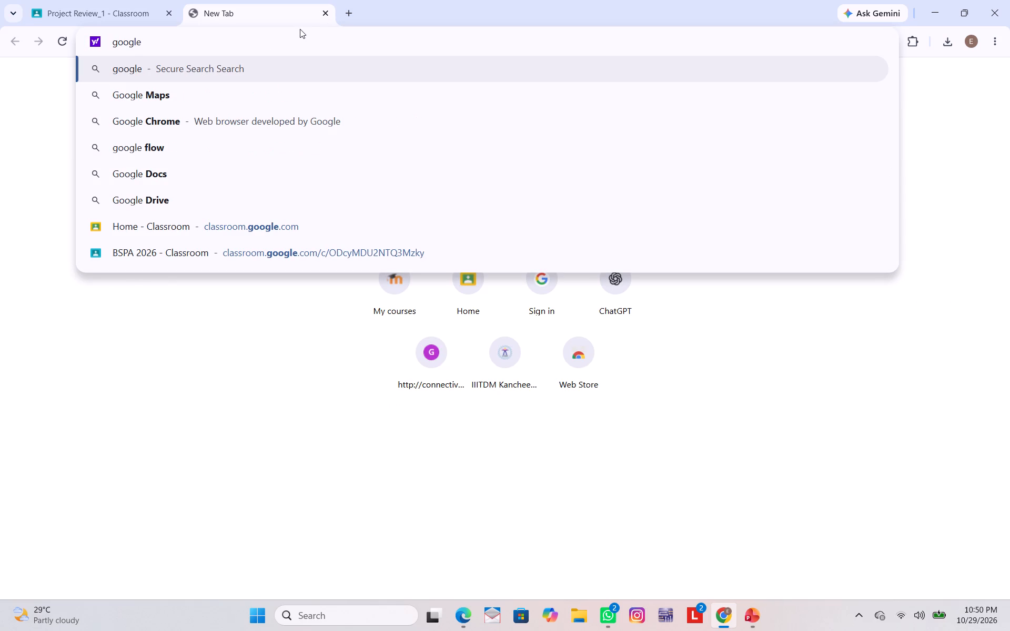
type("slides")
key("Return")
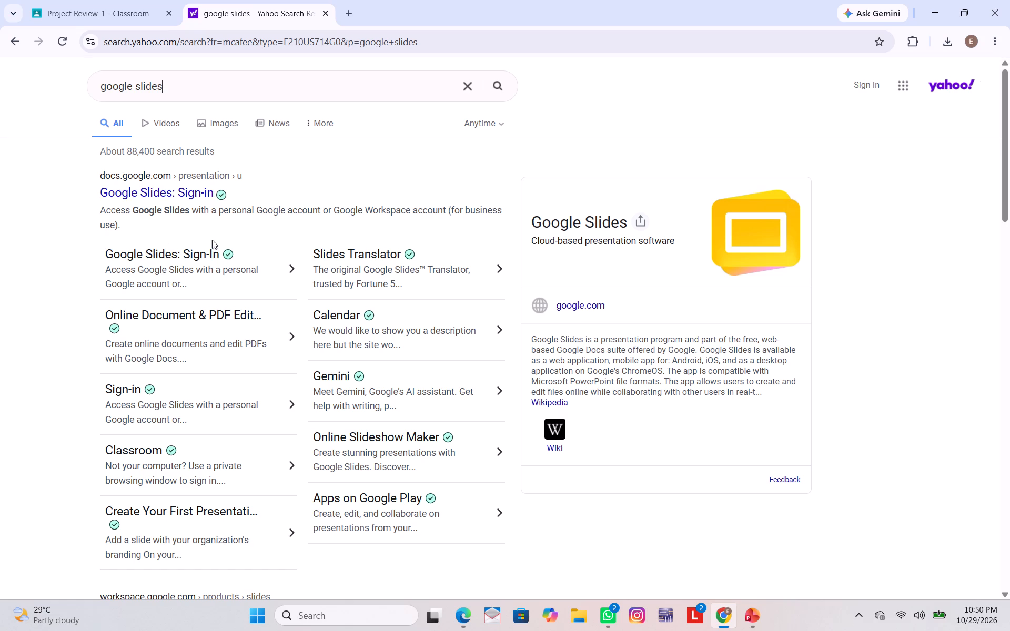
left_click(200, 200)
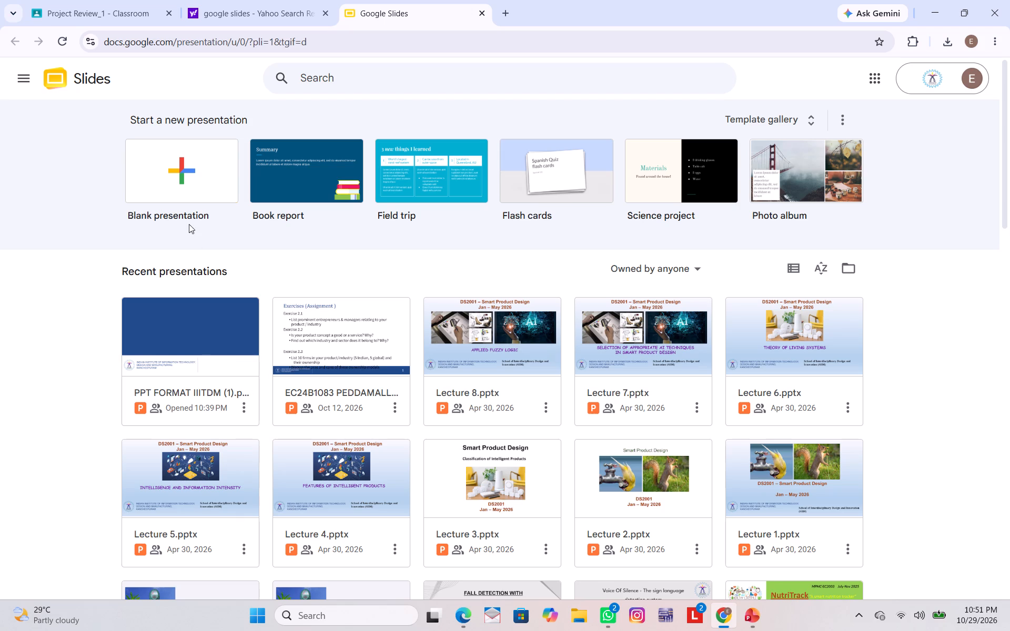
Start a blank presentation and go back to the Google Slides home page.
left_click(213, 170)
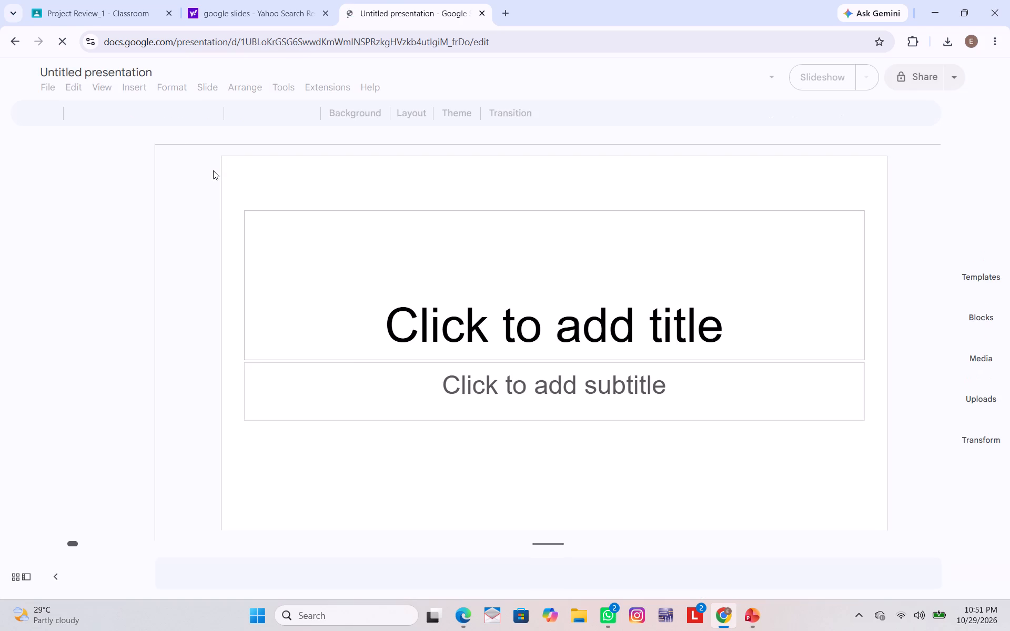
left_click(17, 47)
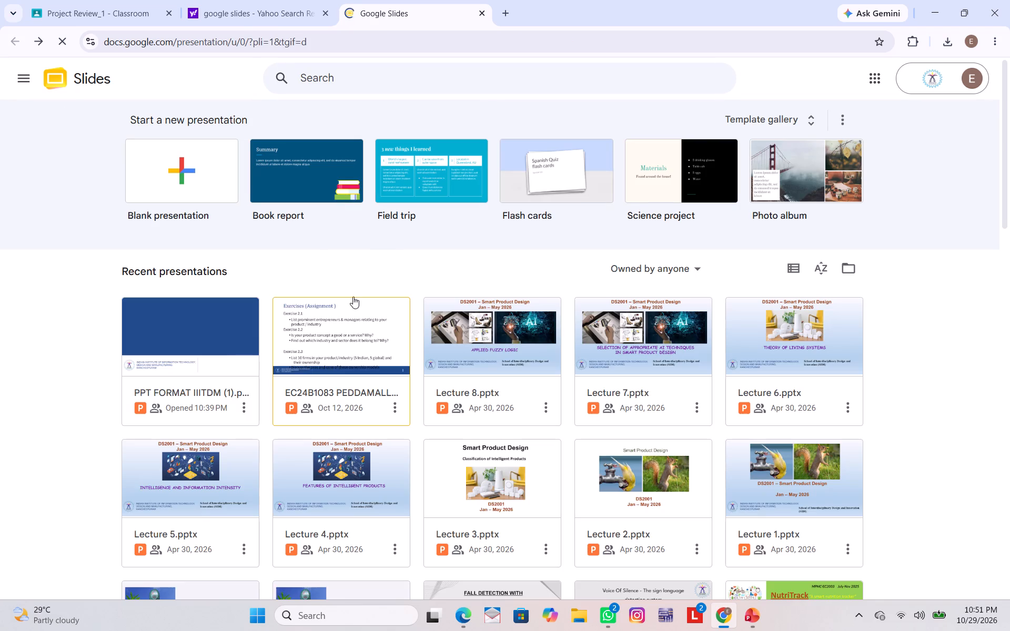
Open the recent PPT FORMAT IIITDM (1) presentation for viewing and go back to the Google Slides home page.
left_click(206, 340)
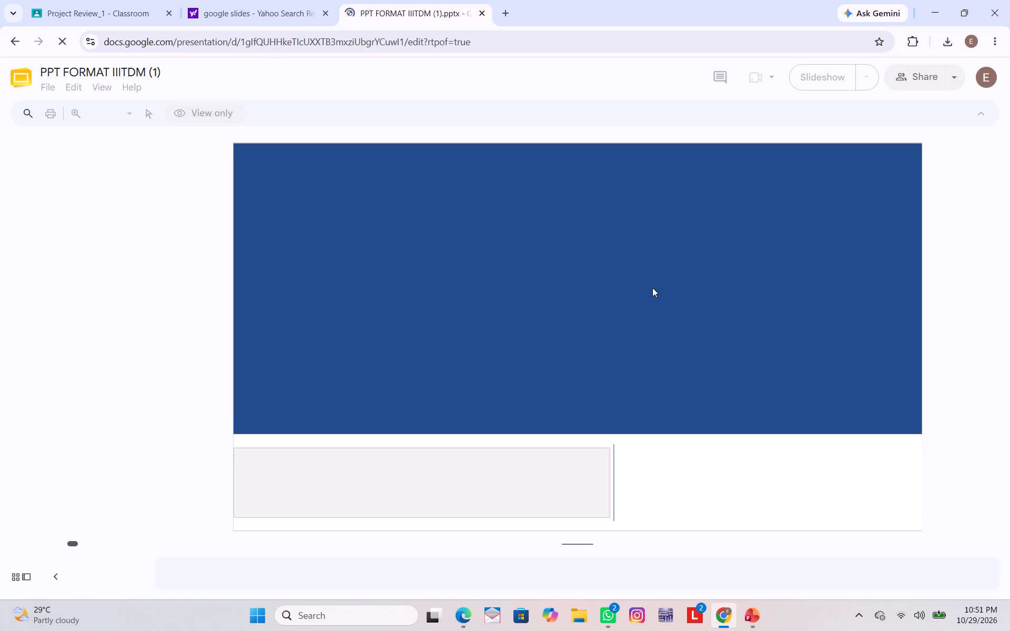
left_click(21, 41)
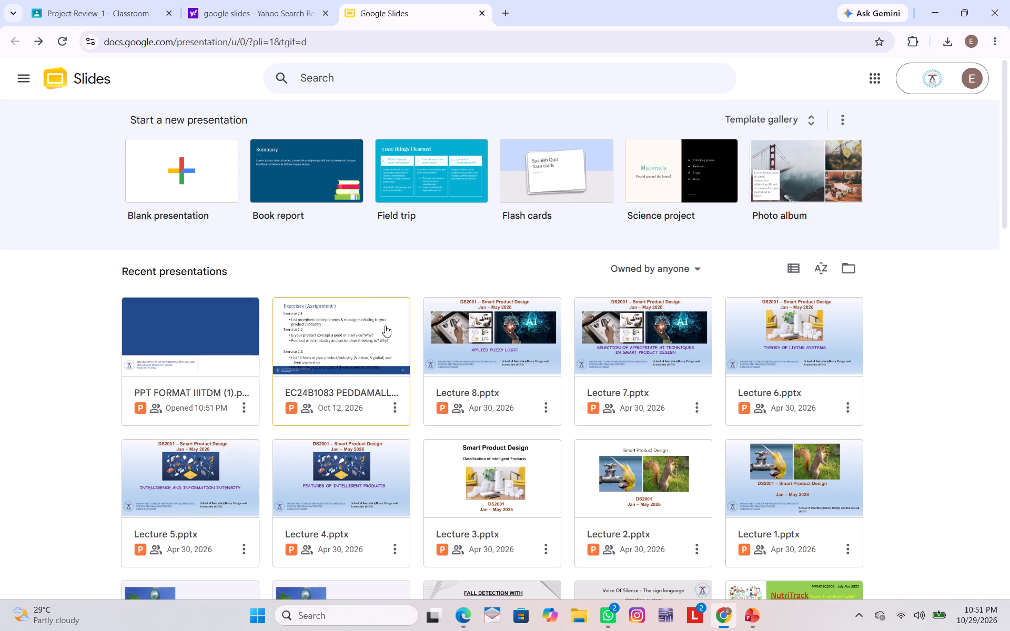
Minimize the Chrome window to return to the Tire Fault Detection DSP conversation in Microsoft Edge.
left_click(937, 8)
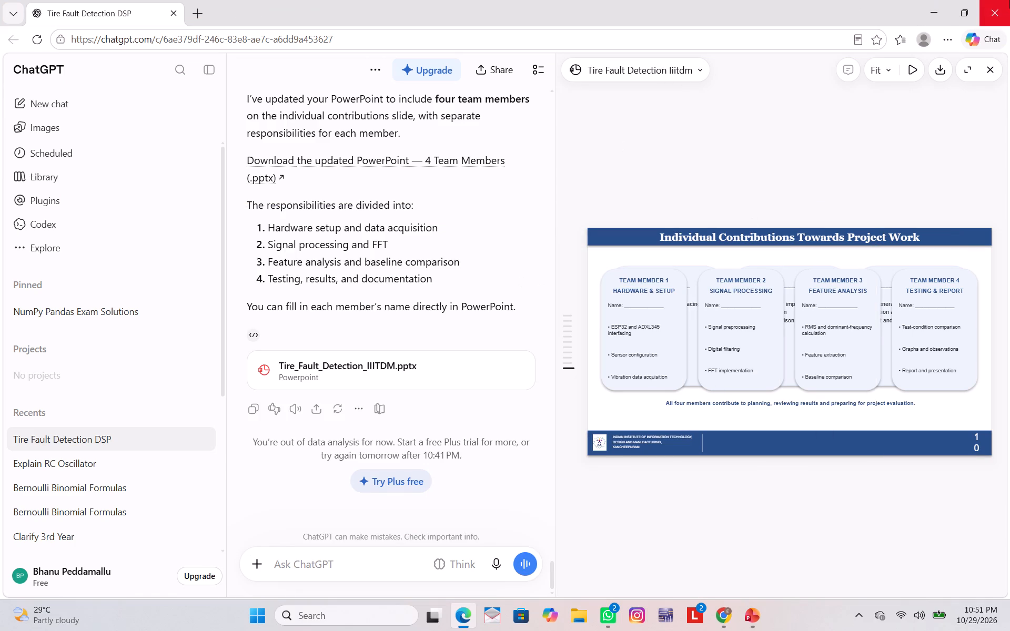
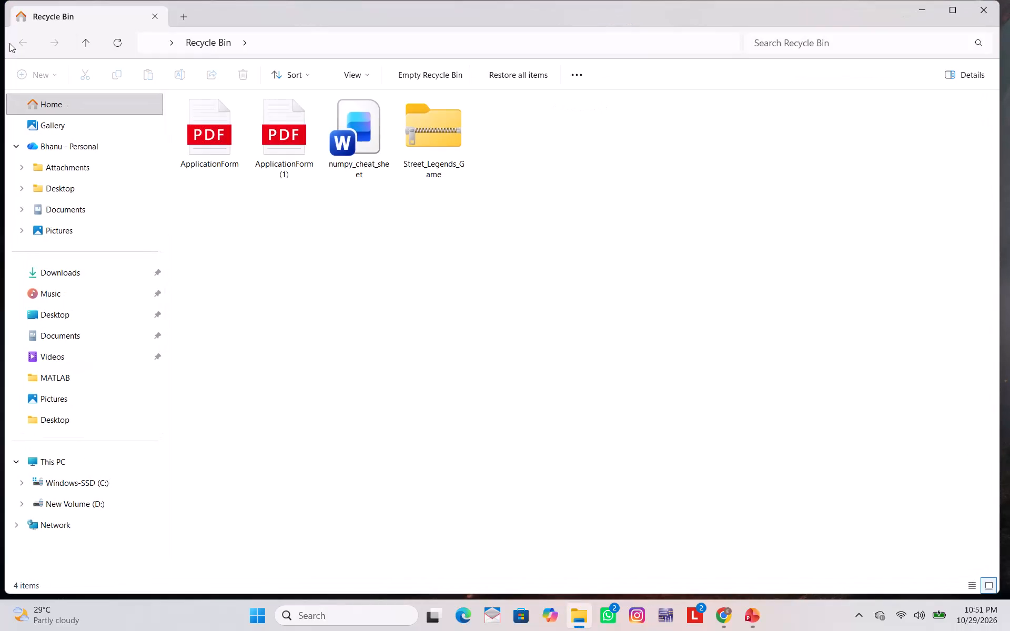
Open the Tire_Fault_Detection_IIITDM presentation from the Downloads folder in PowerPoint for viewing and close it.
left_click(78, 276)
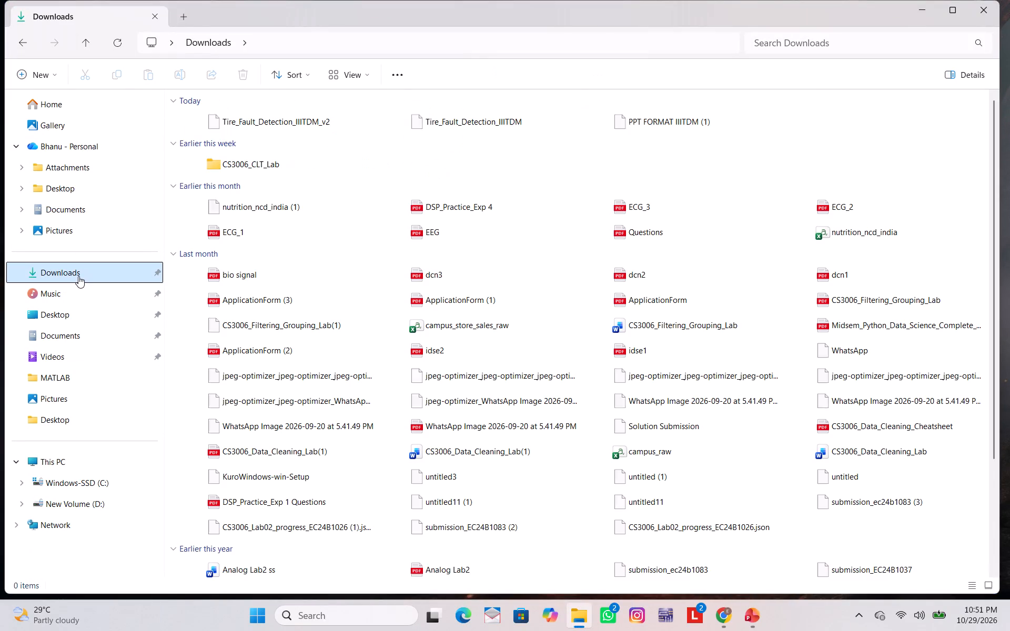
left_click(481, 125)
double_click(481, 125)
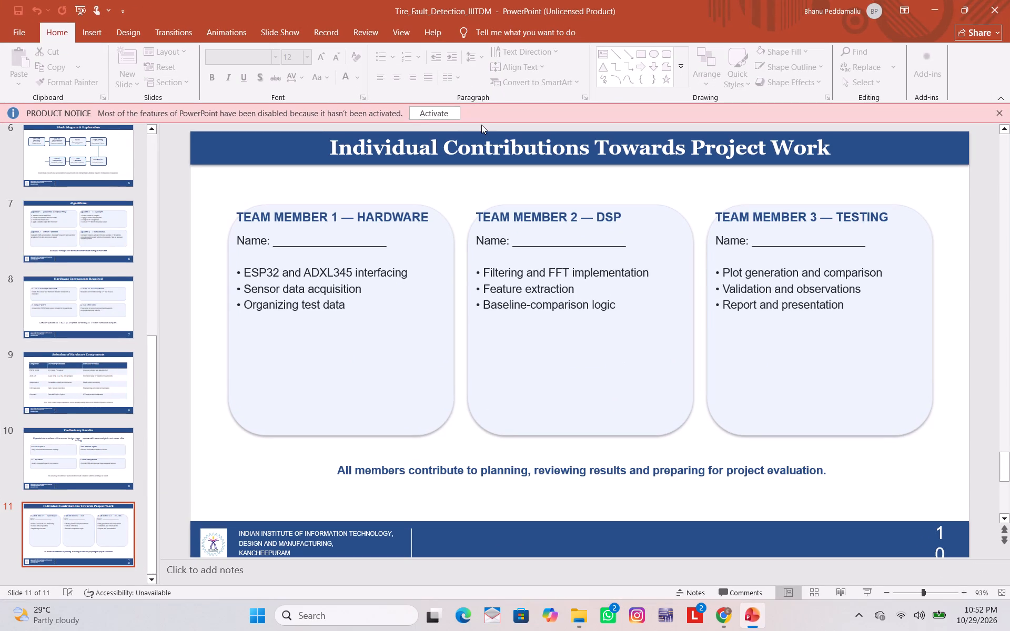
left_click(1008, 4)
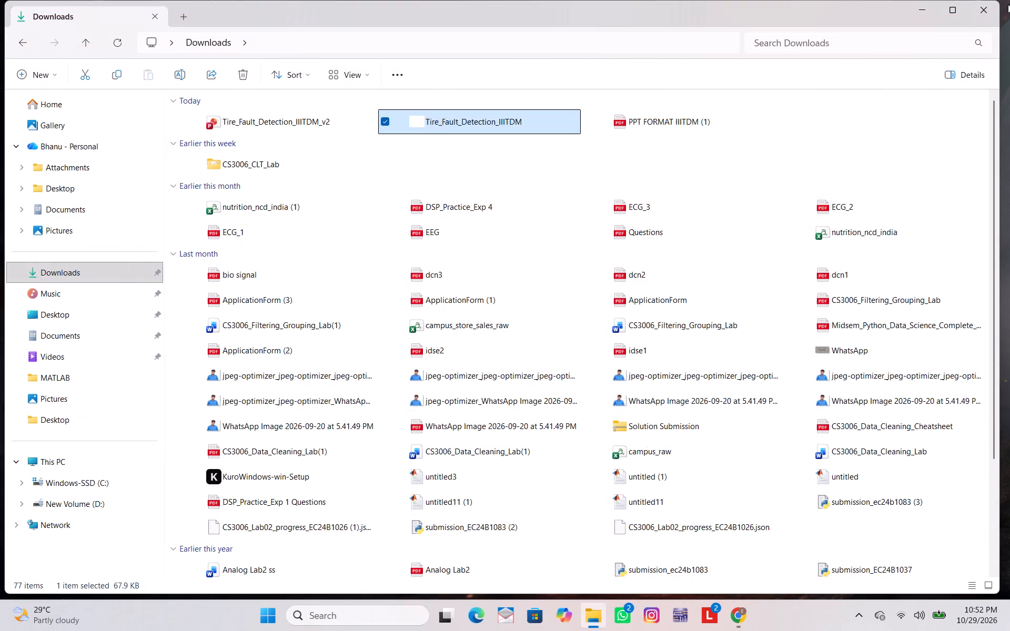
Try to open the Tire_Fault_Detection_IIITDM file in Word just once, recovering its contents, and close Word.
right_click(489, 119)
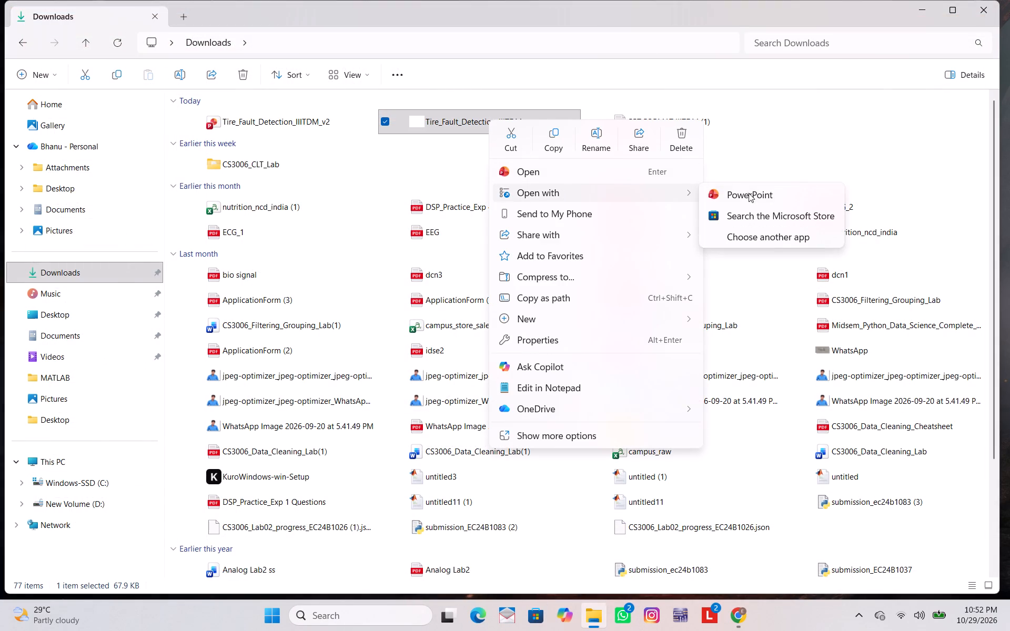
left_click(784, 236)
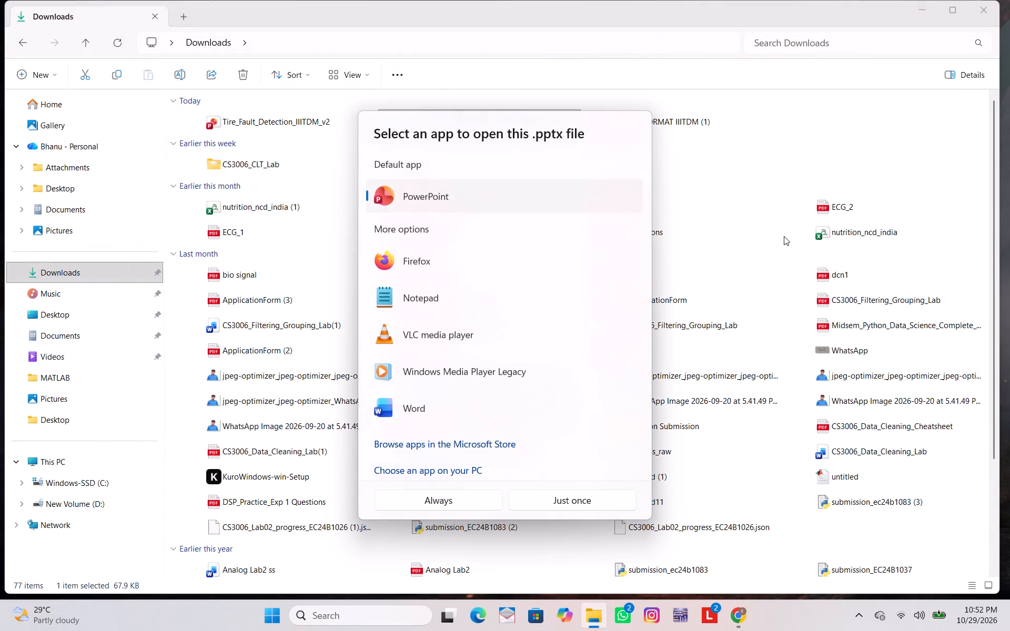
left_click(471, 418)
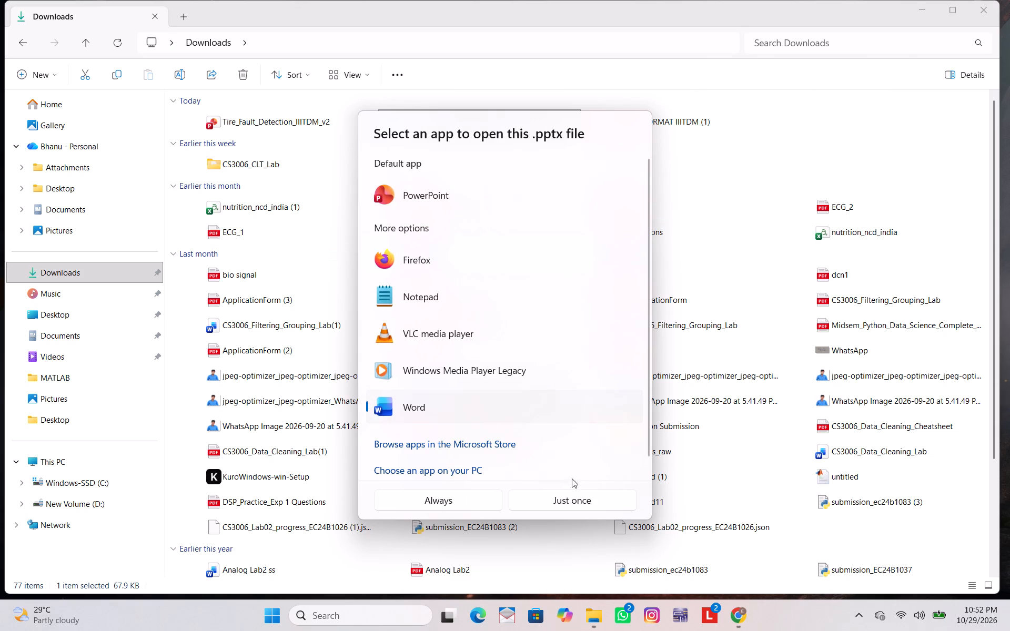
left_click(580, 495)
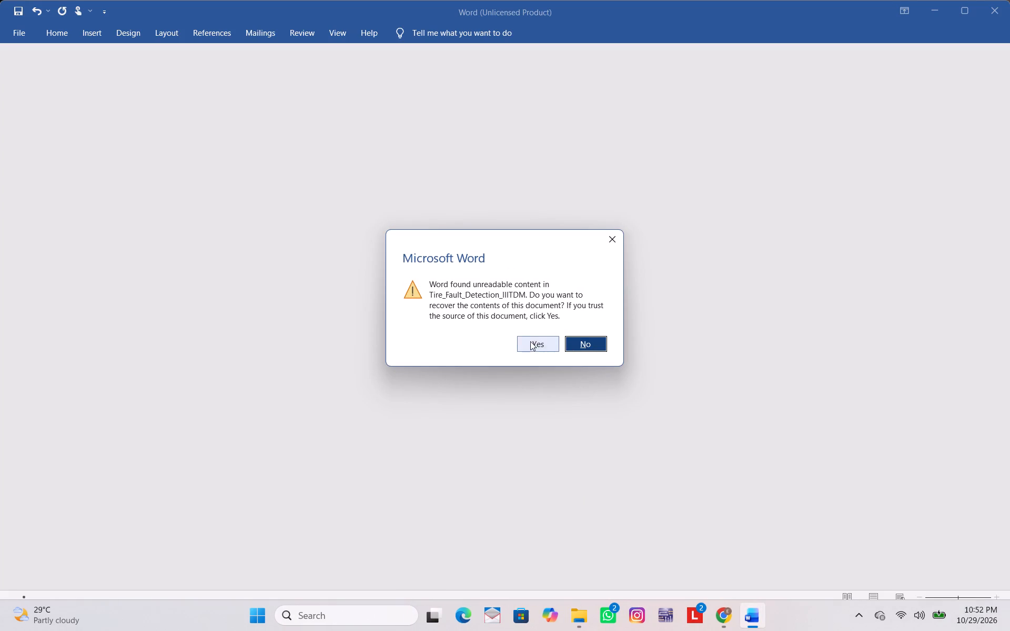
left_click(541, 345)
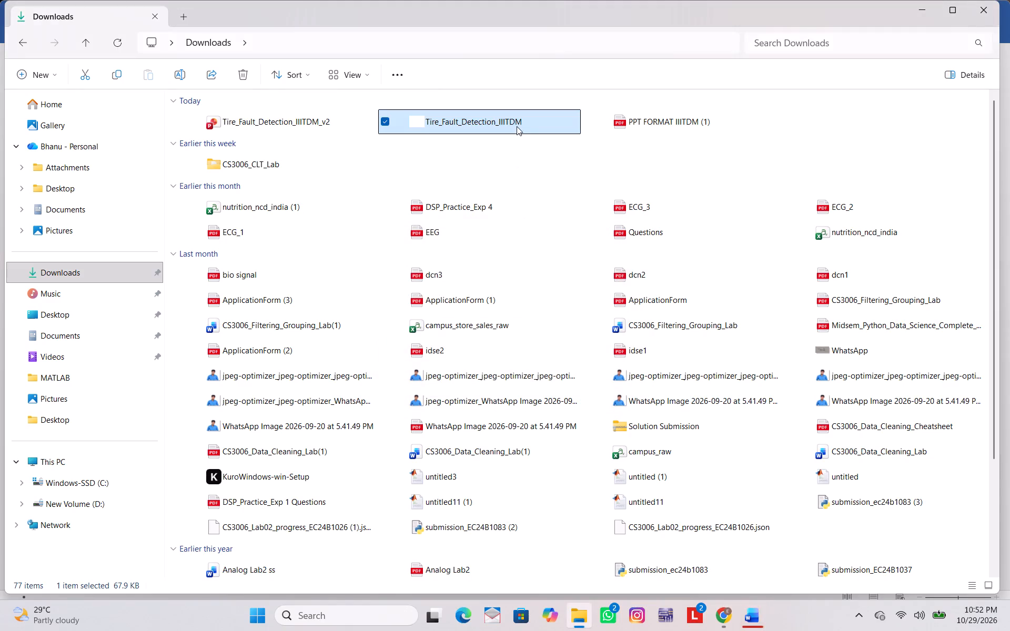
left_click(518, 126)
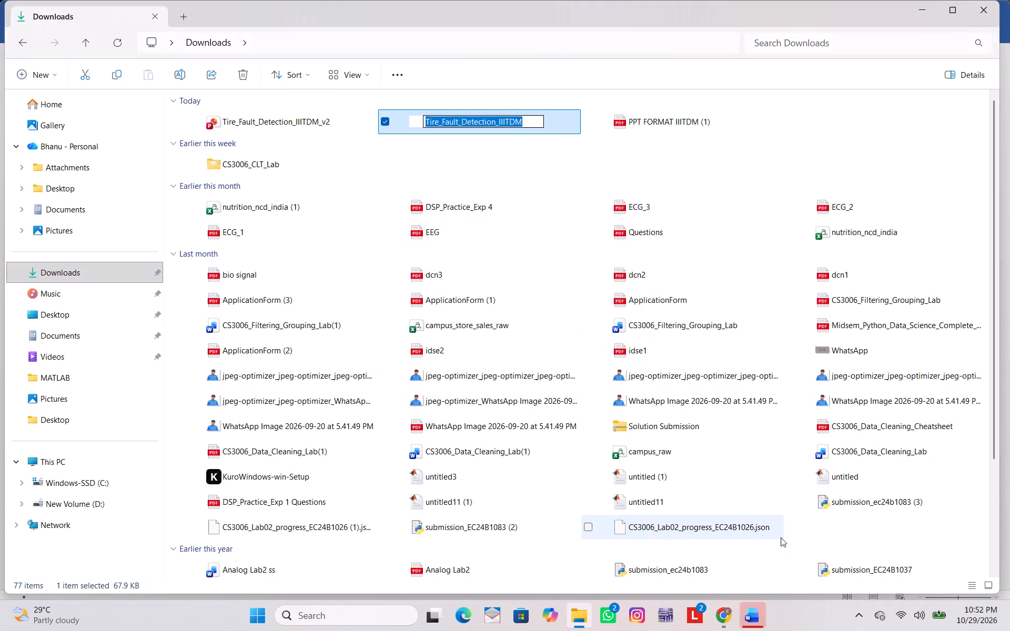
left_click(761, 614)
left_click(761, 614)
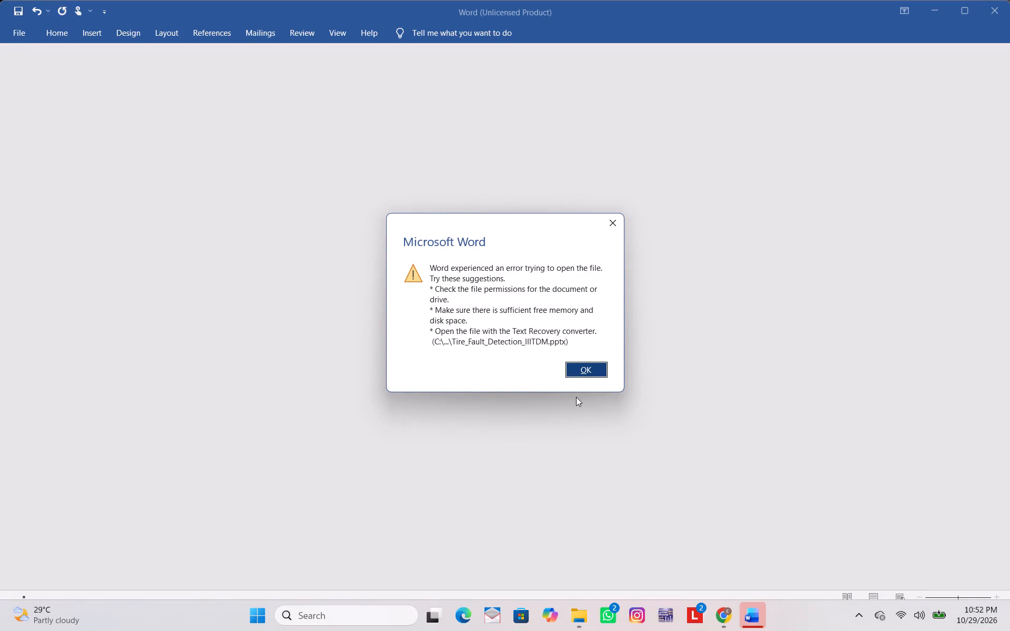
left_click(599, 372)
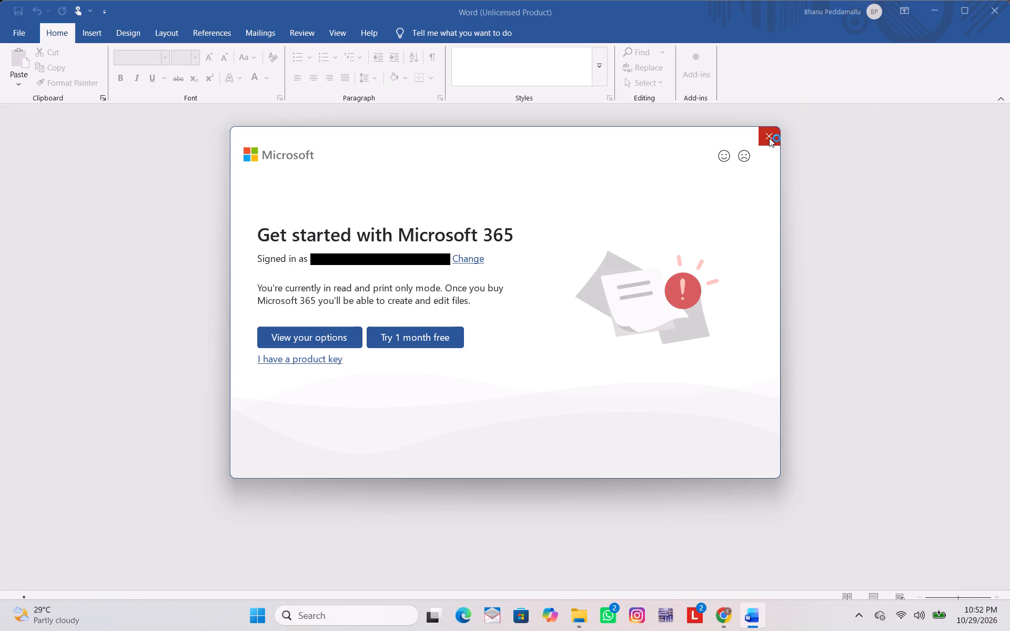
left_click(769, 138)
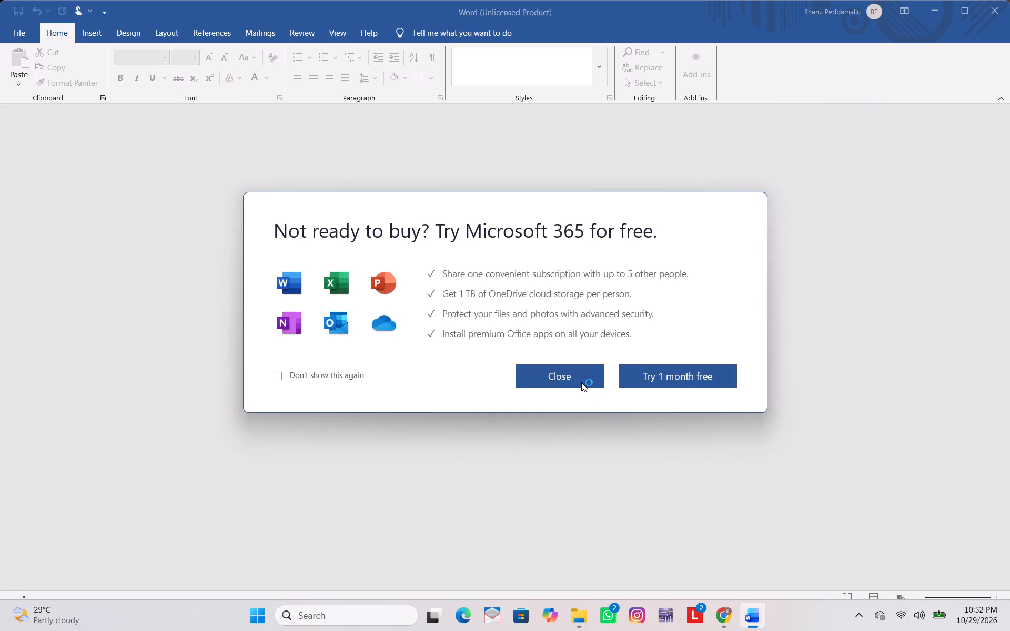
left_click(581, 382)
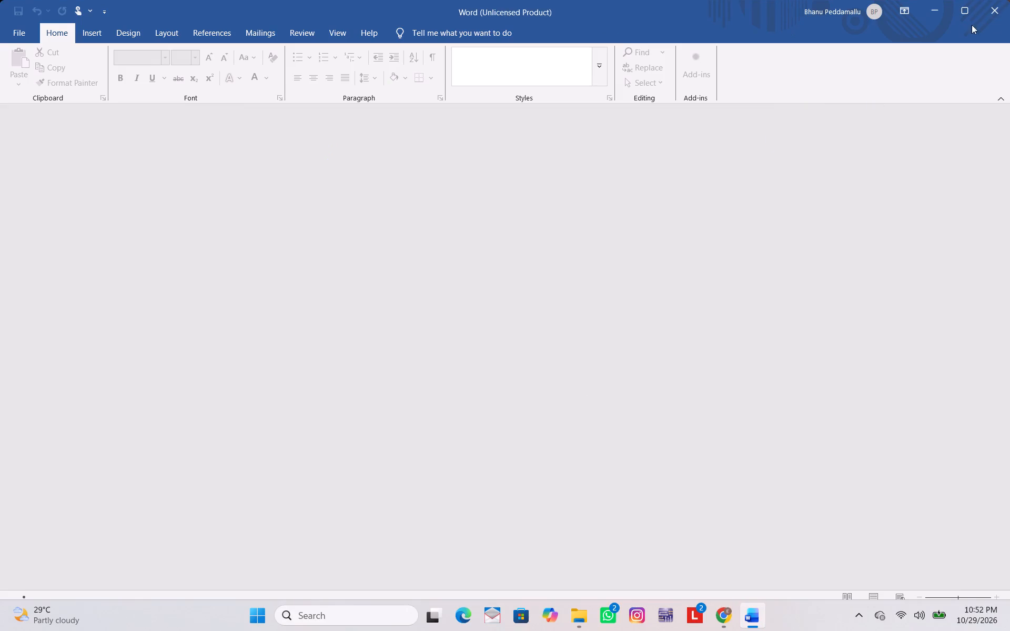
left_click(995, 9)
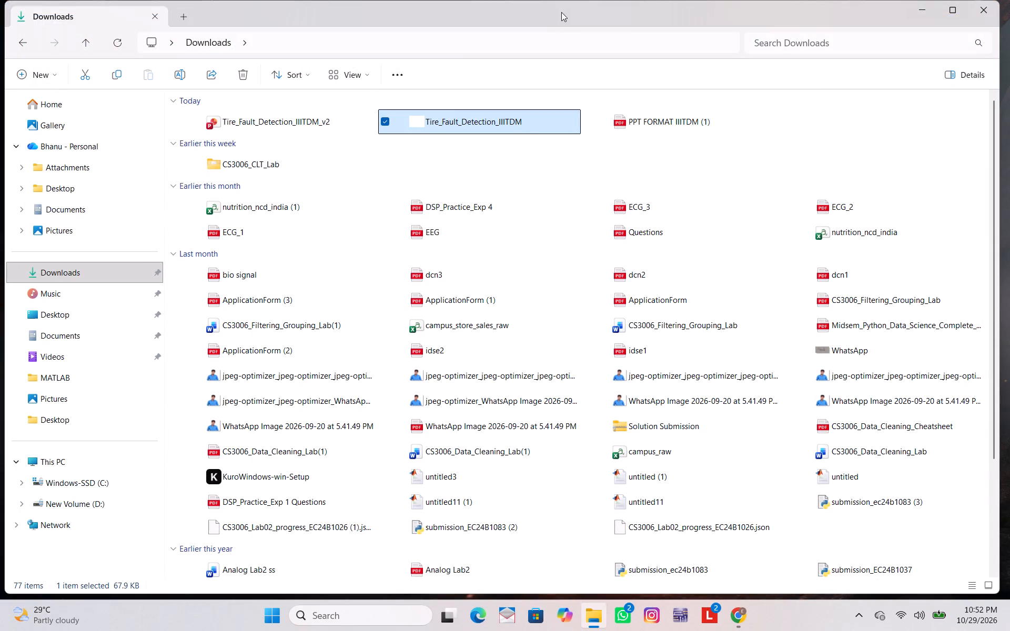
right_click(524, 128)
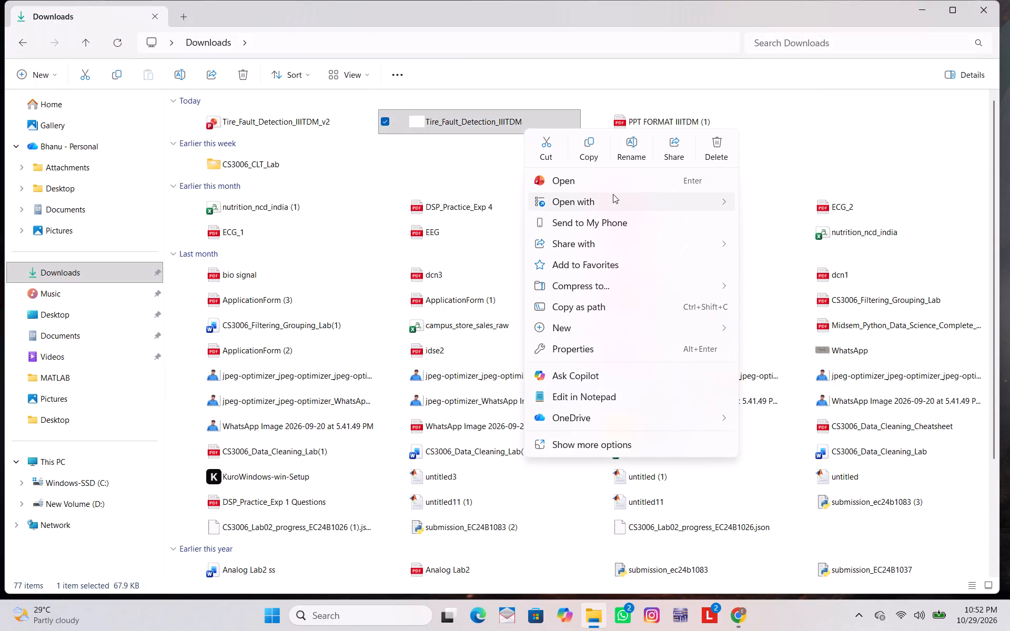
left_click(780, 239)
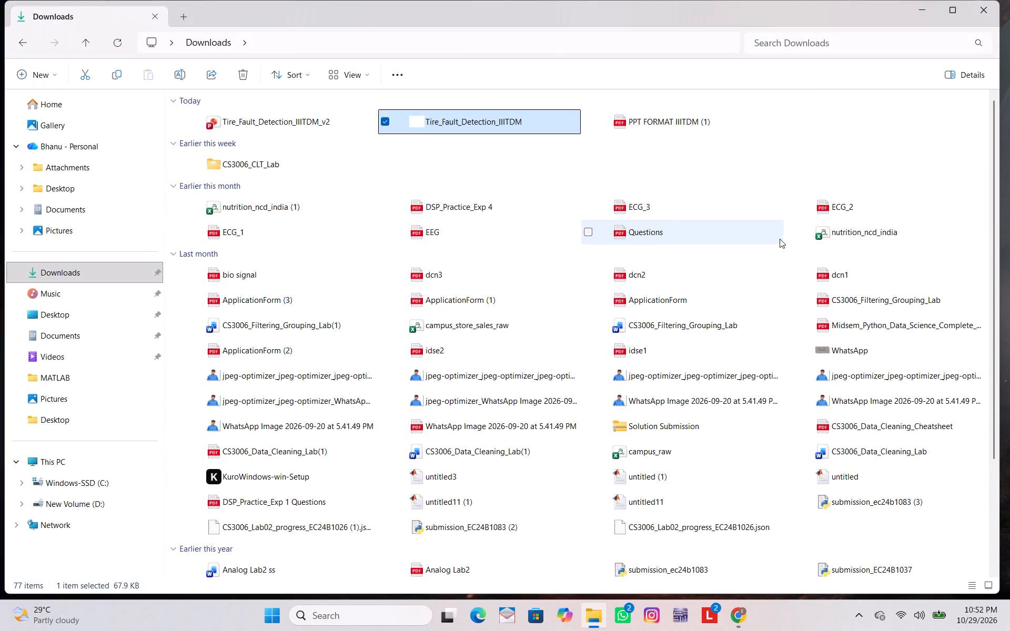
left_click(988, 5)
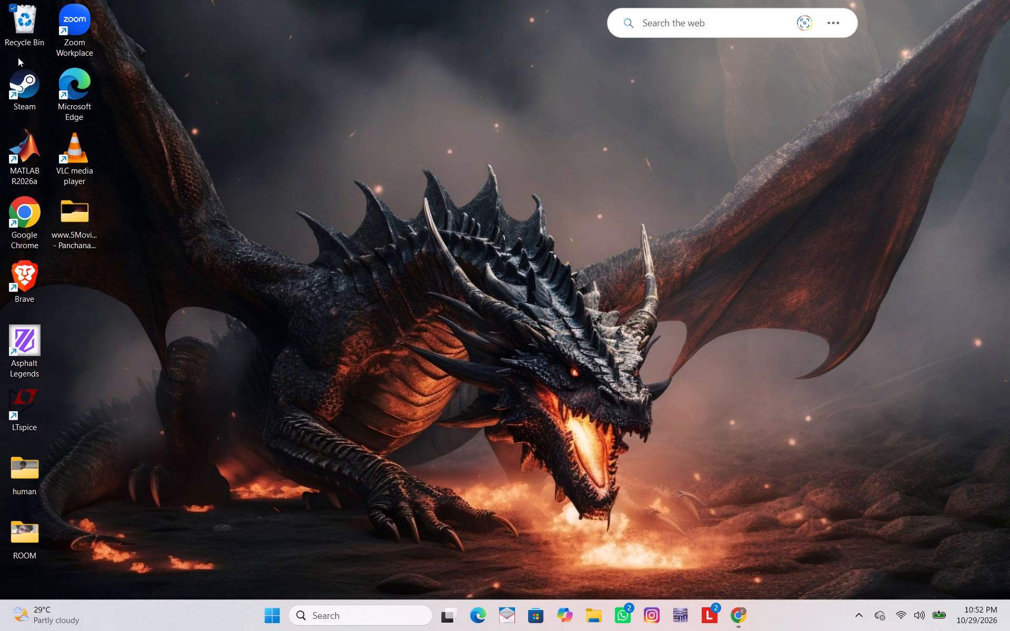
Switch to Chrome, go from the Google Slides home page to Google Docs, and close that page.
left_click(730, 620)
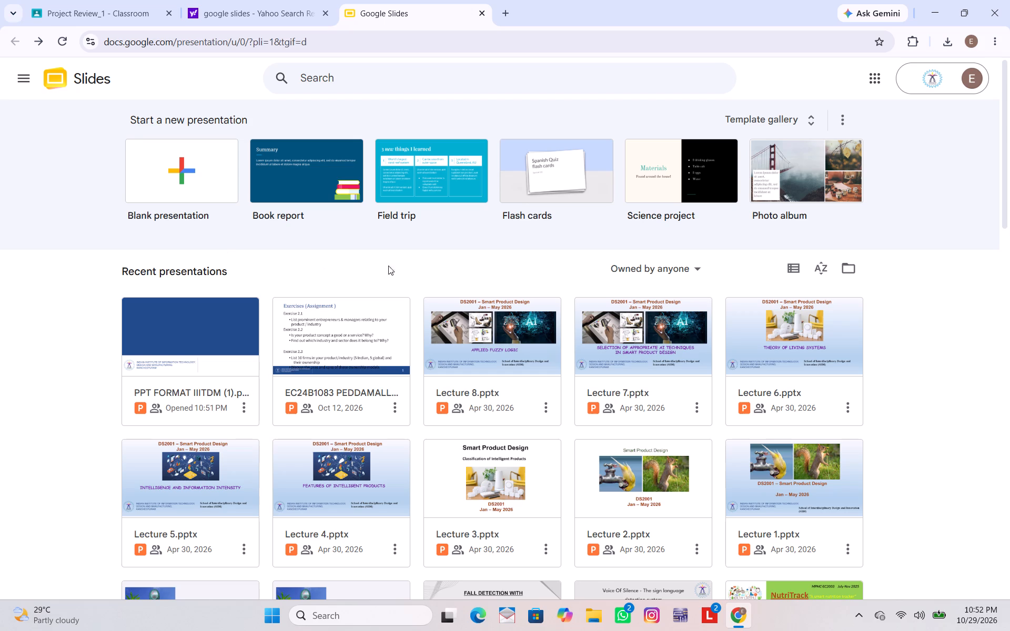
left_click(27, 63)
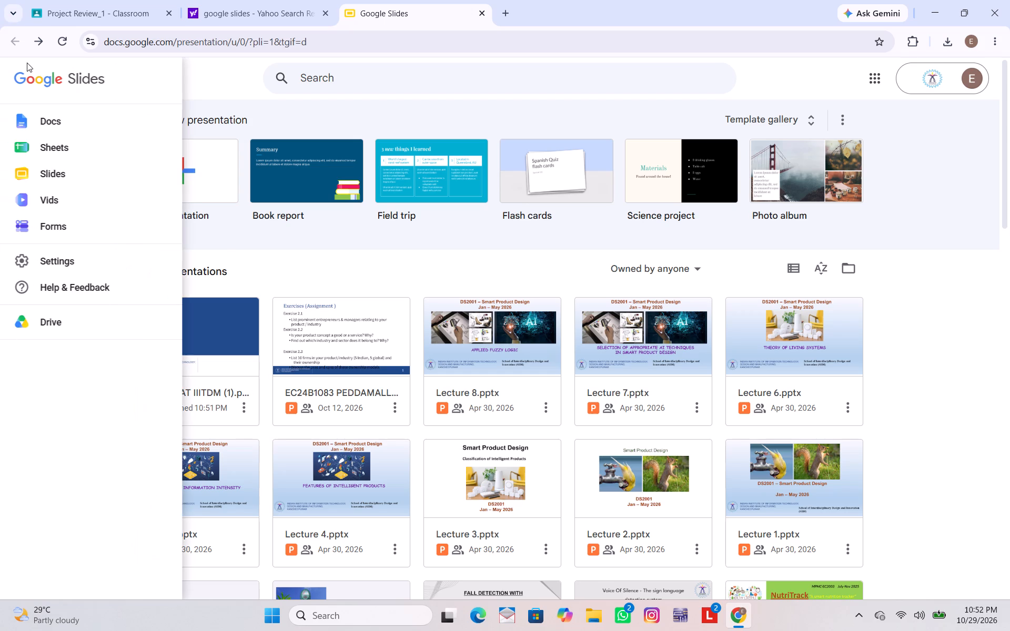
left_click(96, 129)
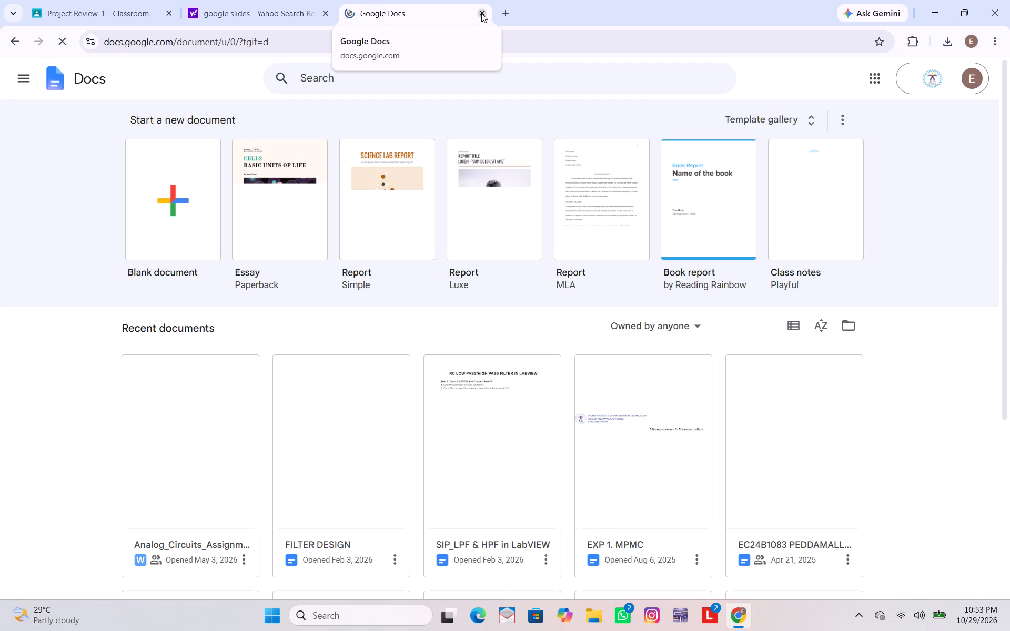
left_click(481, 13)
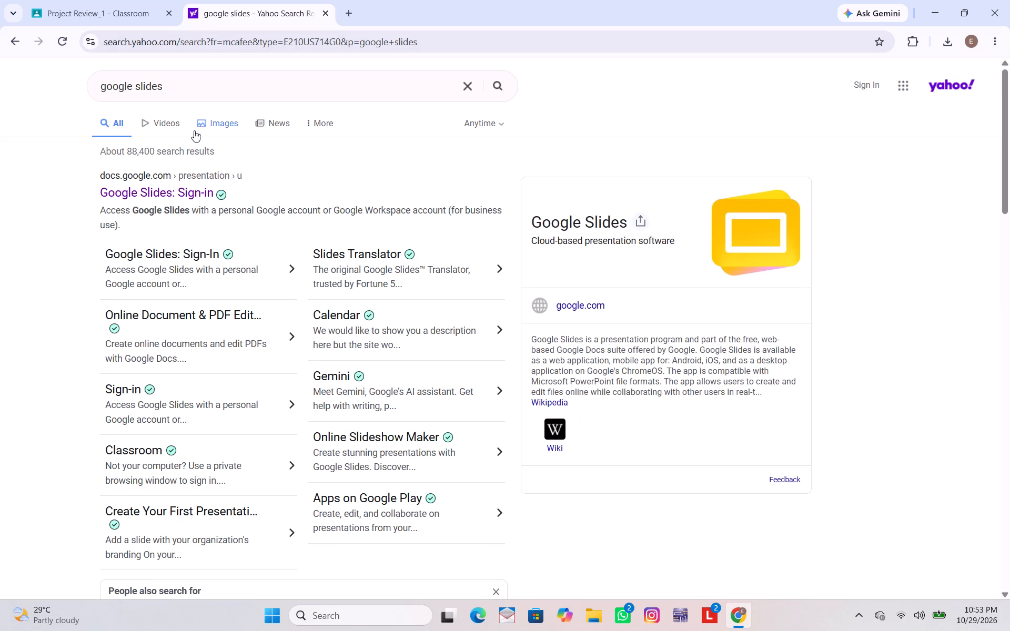
Reopen the Google Slides home page from the search results and close the search results page.
left_click(151, 189)
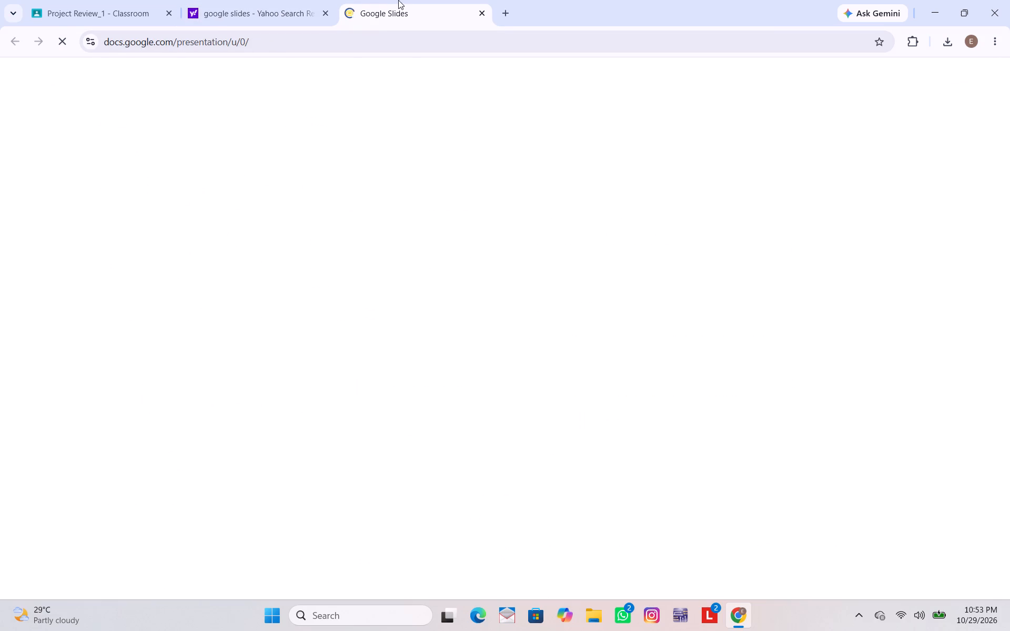
left_click(328, 12)
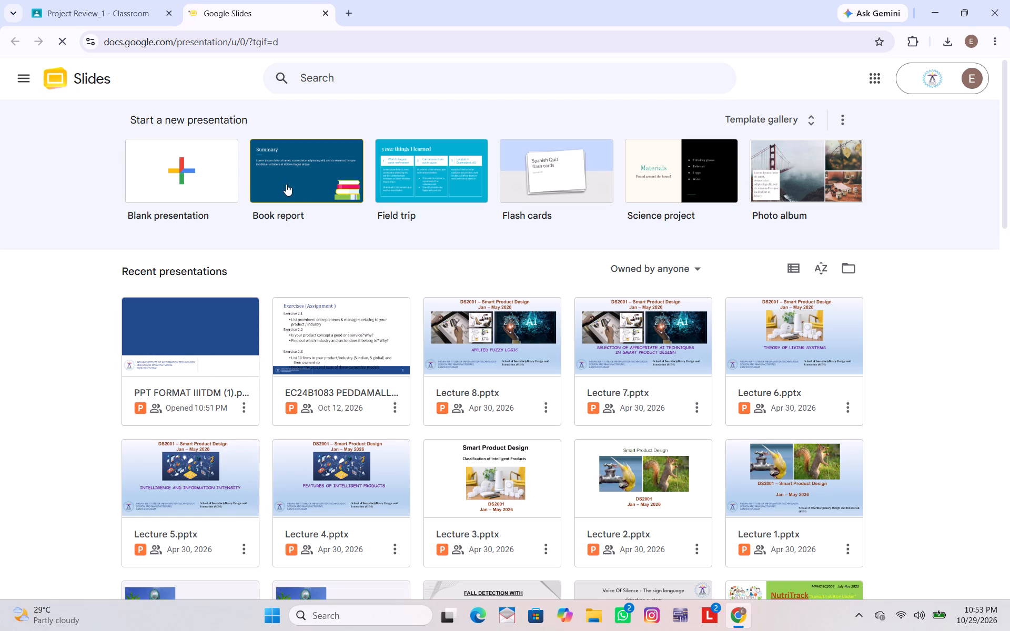
Open Google Drive from the Google Slides home page, dismiss the desktop notifications offer, and minimize Chrome.
left_click(21, 79)
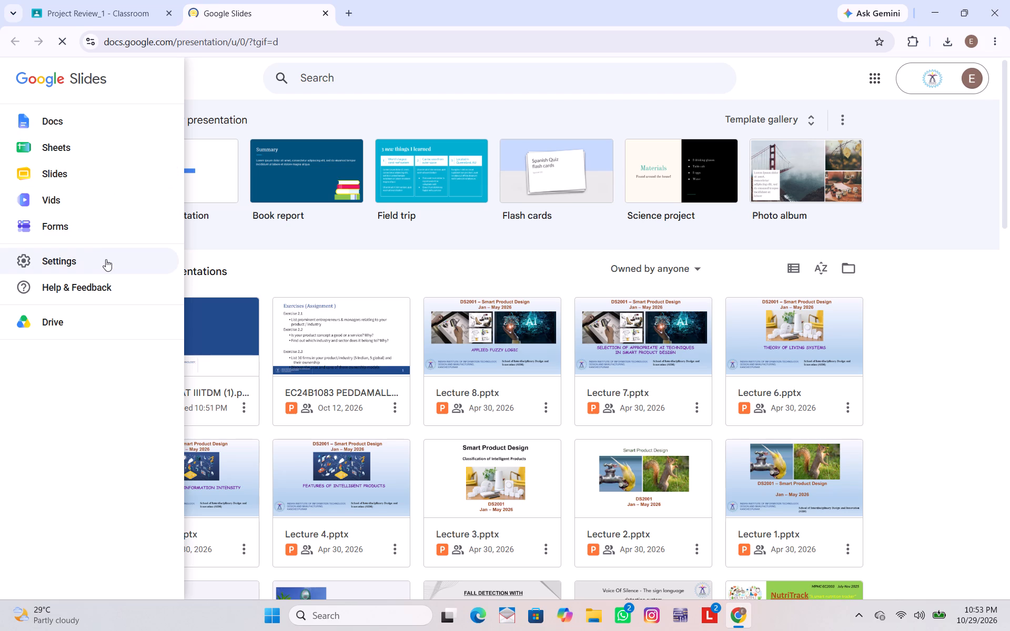
left_click(85, 318)
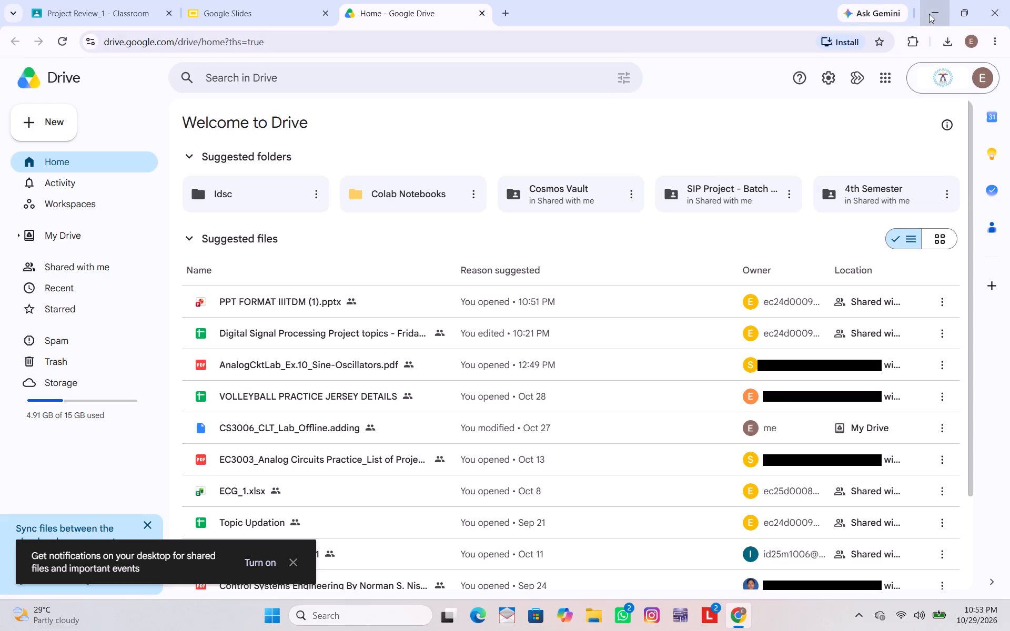
left_click(298, 565)
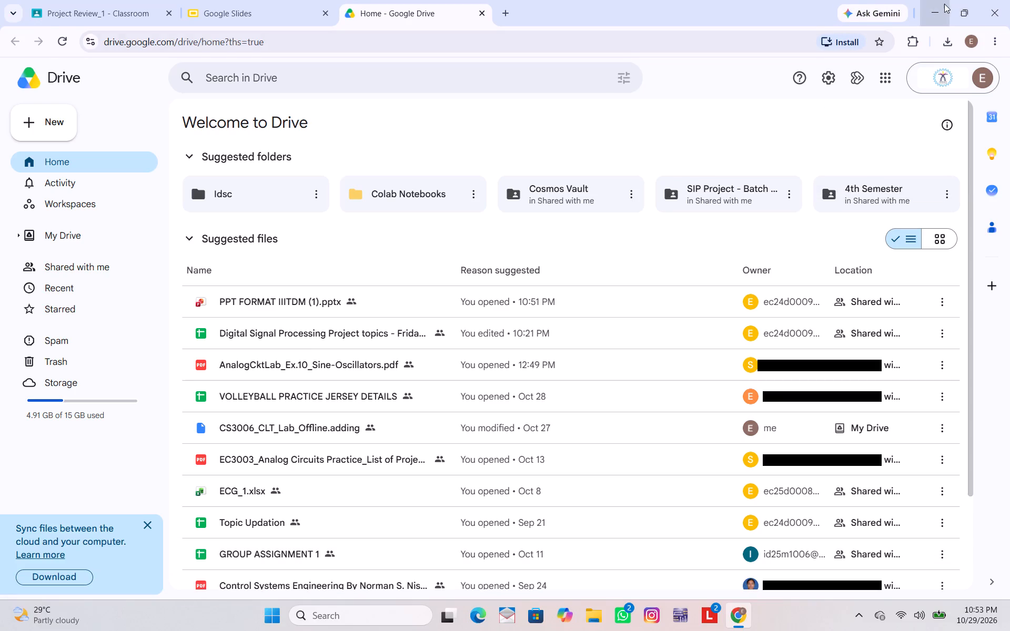
left_click(944, 4)
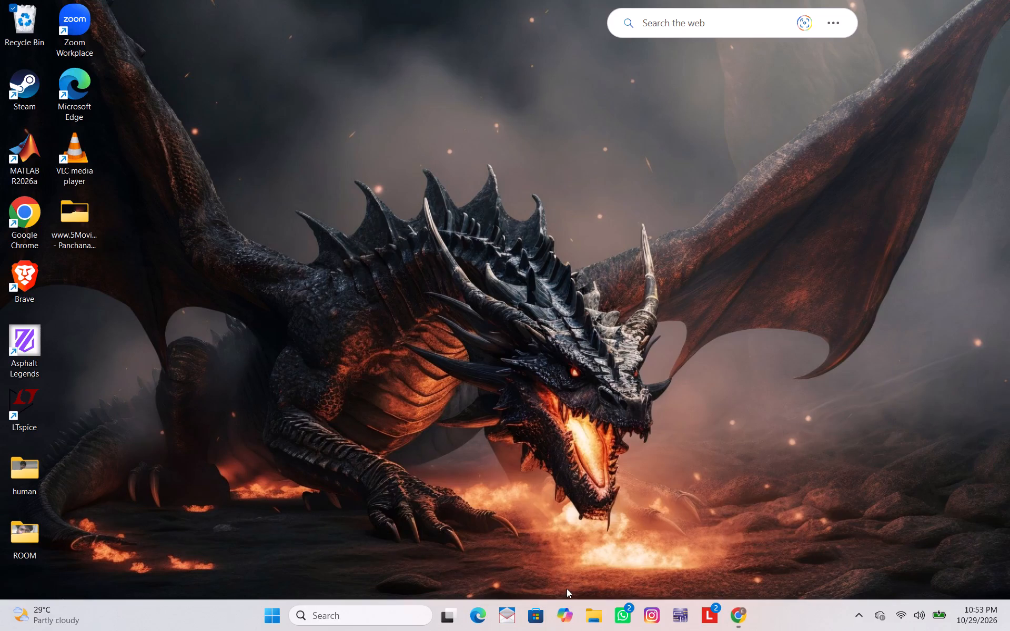
Open the Downloads folder in File Explorer, open the Tire_Fault_Detection_IIITDM presentation in PowerPoint for viewing, and close it.
double_click(38, 27)
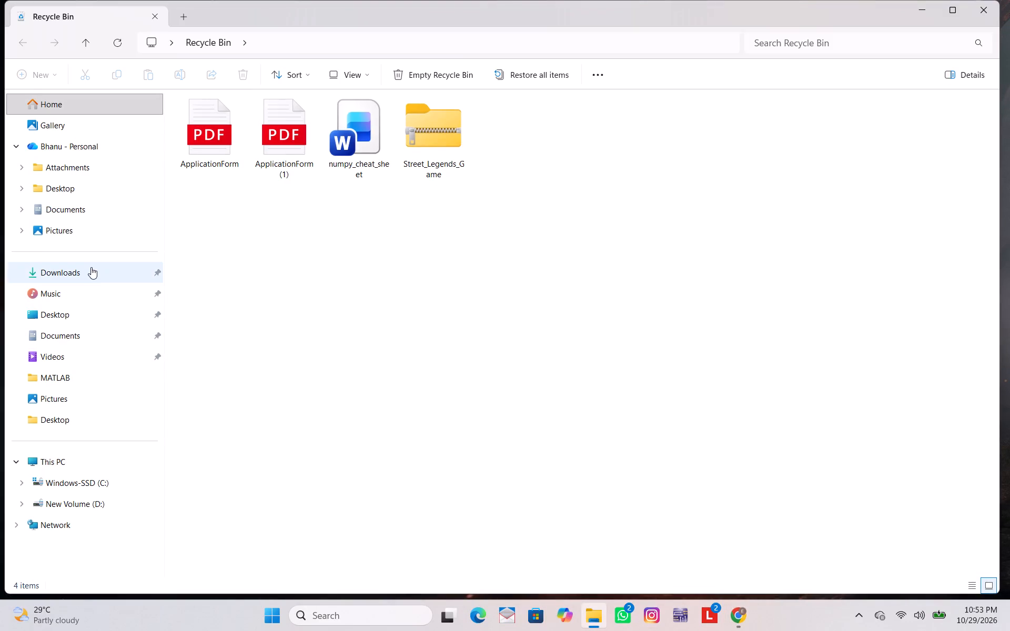
left_click(91, 268)
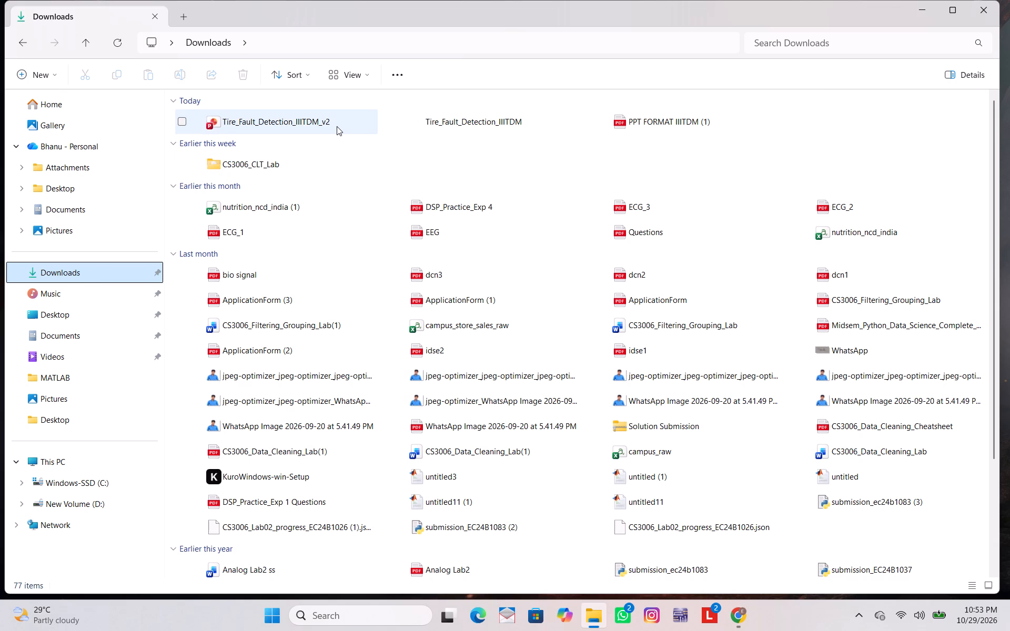
left_click(424, 113)
left_click_drag(424, 113, 978, 11)
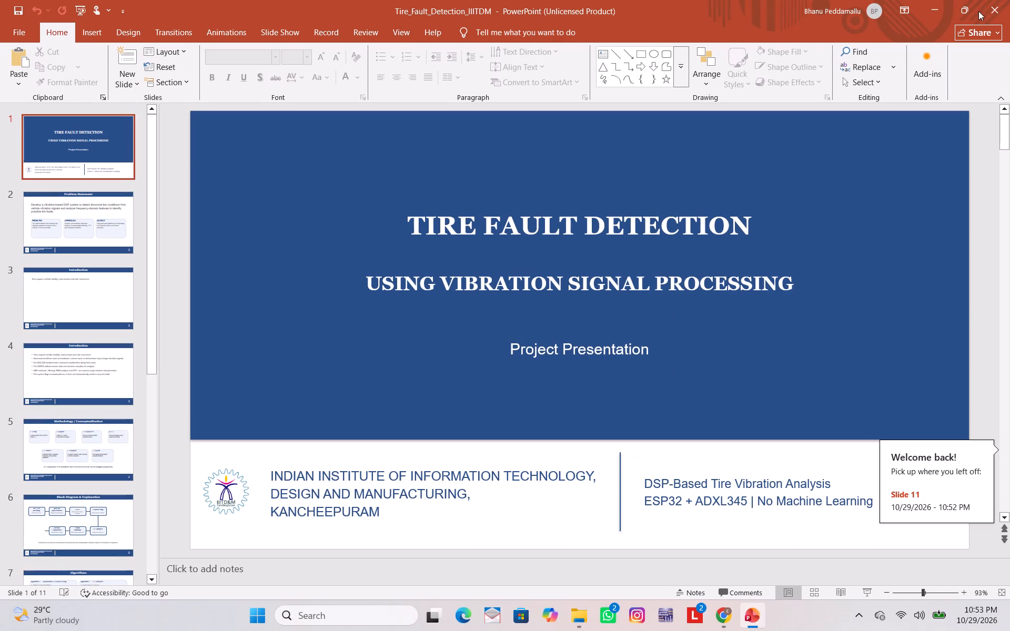
left_click_drag(978, 11, 1009, 11)
left_click(998, 9)
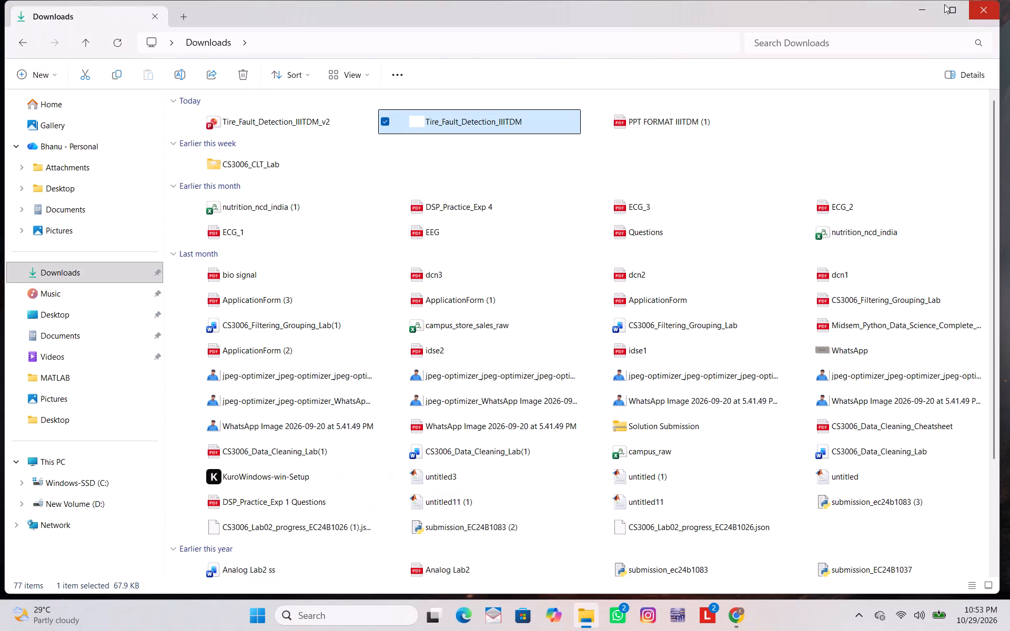
Carry the Tire_Fault_Detection_IIITDM file from the Downloads folder over to WhatsApp for sharing.
left_click_drag(501, 127, 621, 462)
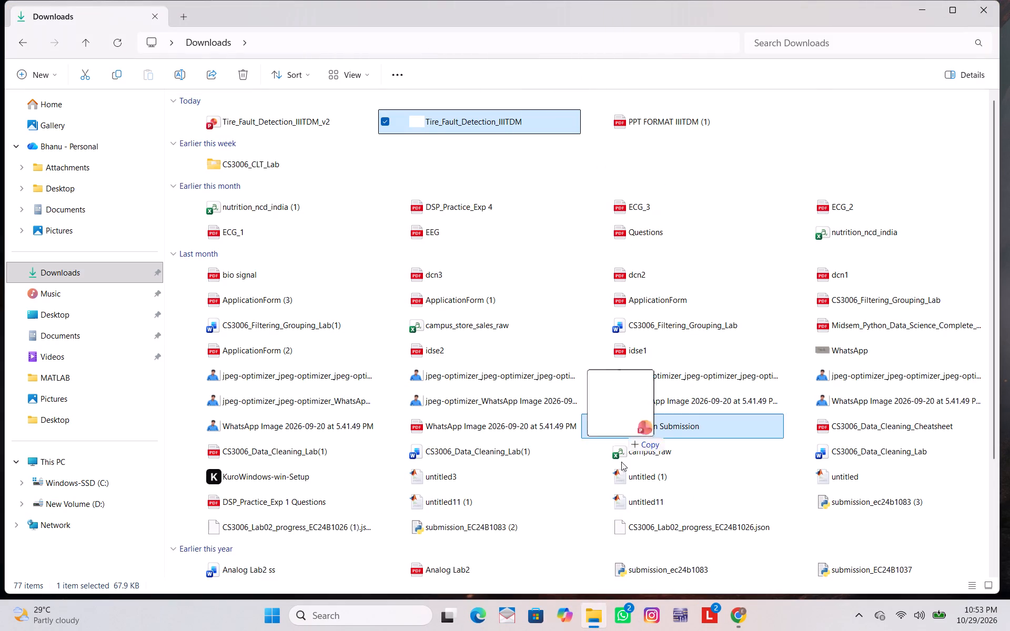
left_click_drag(621, 462, 619, 618)
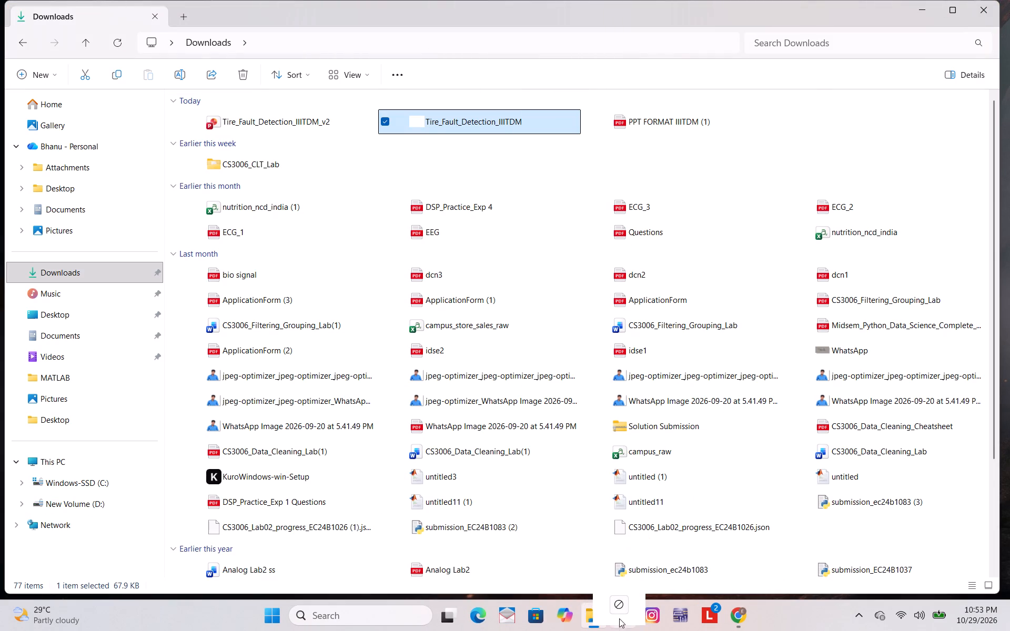
left_click_drag(619, 618, 619, 604)
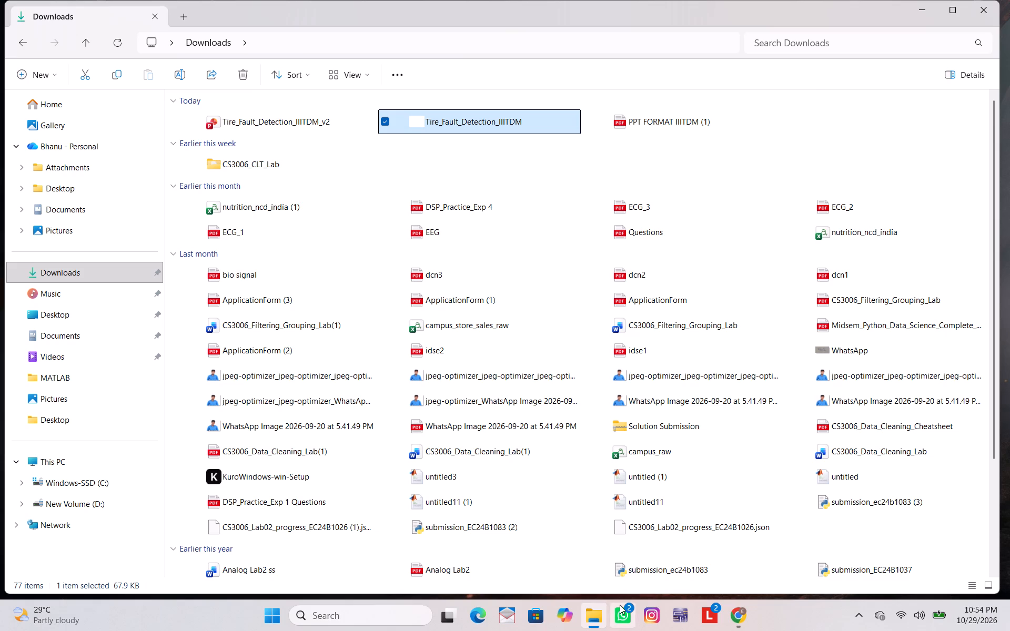
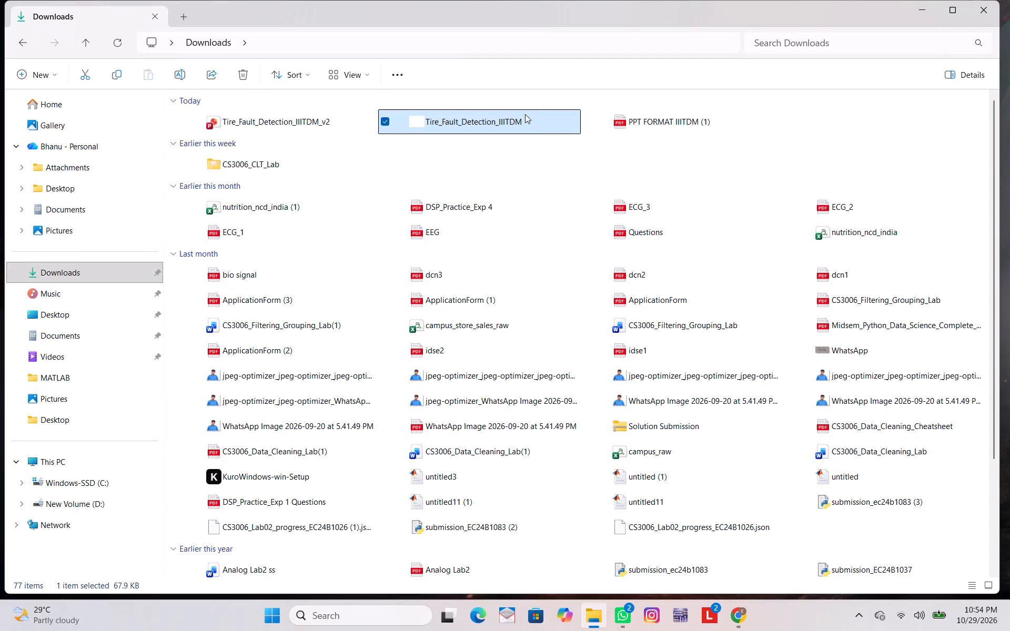
Pick up the Tire_Fault_Detection_IIITDM presentation in the Downloads folder again for sharing.
left_click(525, 116)
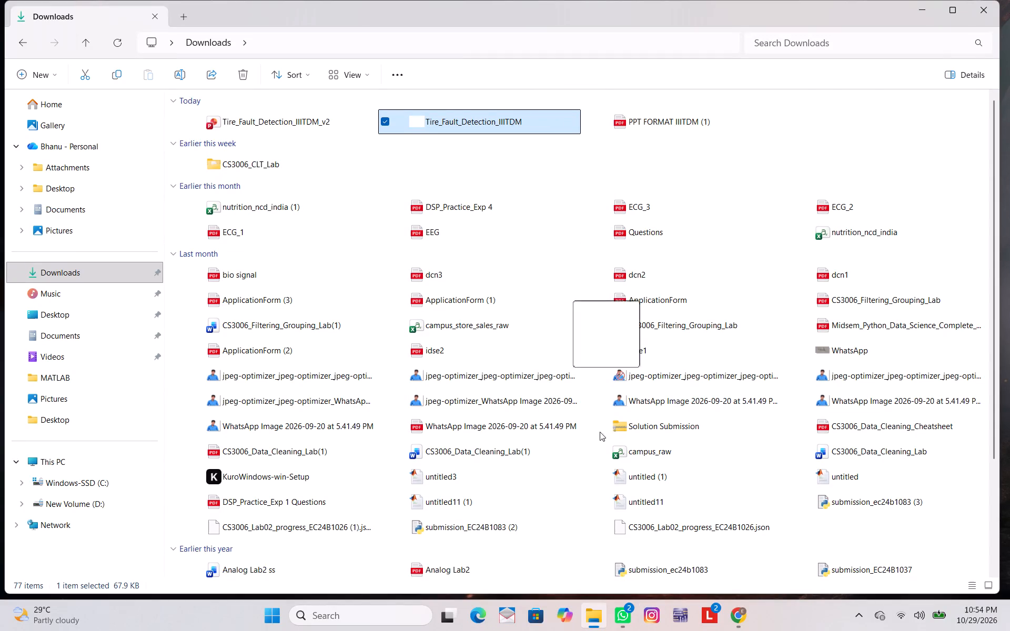
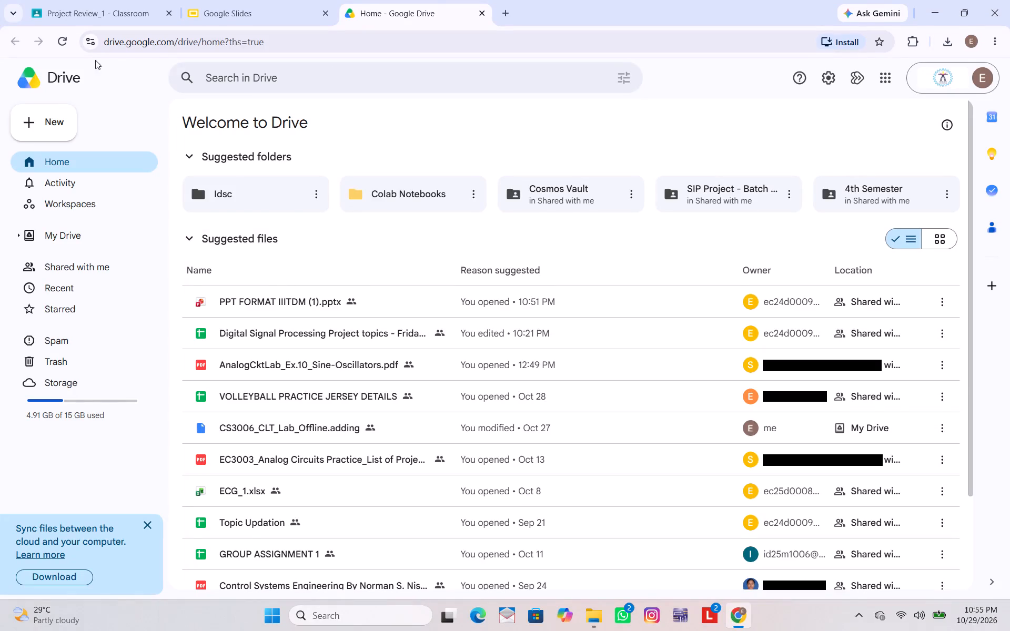
Leave Drive and open the recent tire fault detection presentation in Google Slides, dismissing the introductory pop-ups.
scroll(598, 334, "up", 7)
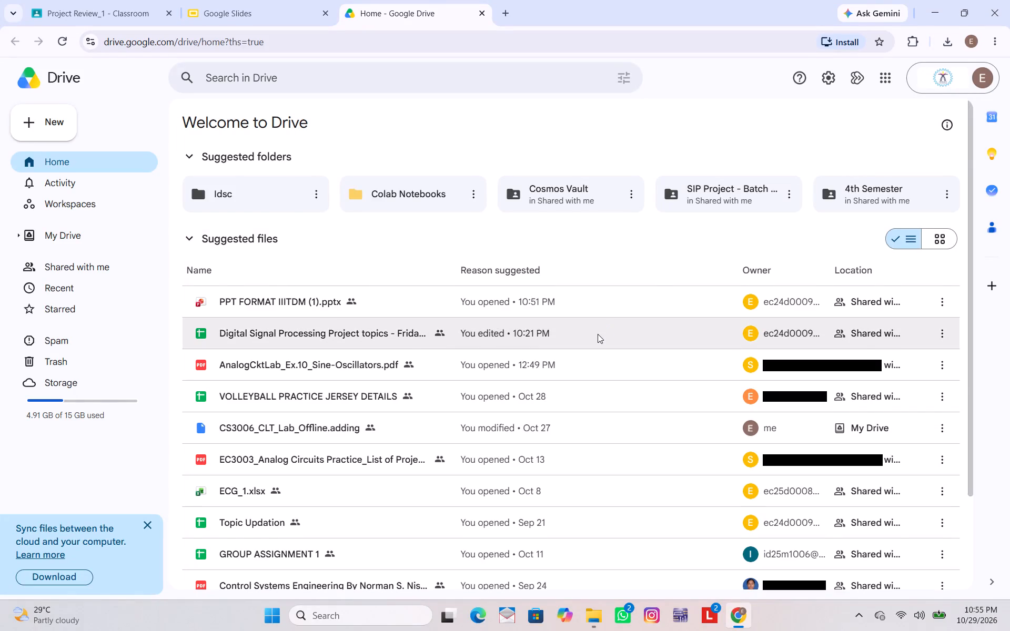
scroll(598, 334, "down", 1)
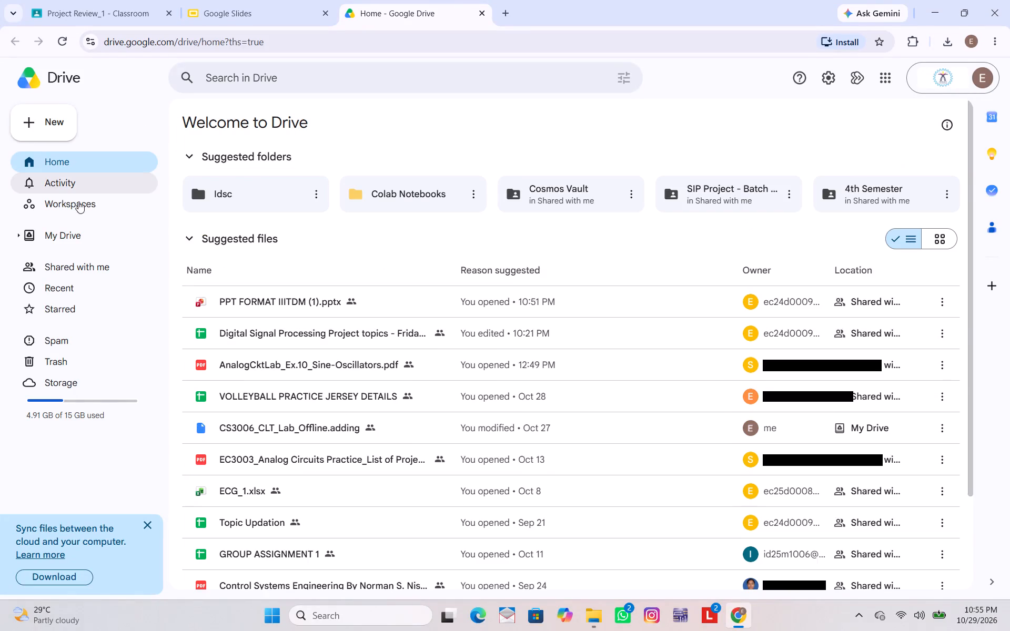
left_click(13, 39)
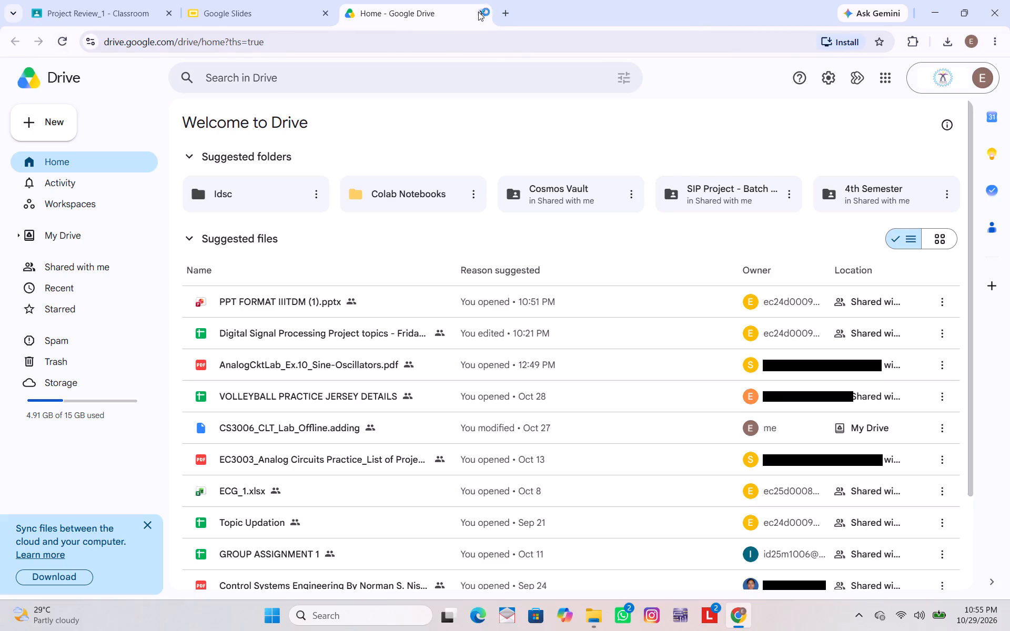
left_click(480, 12)
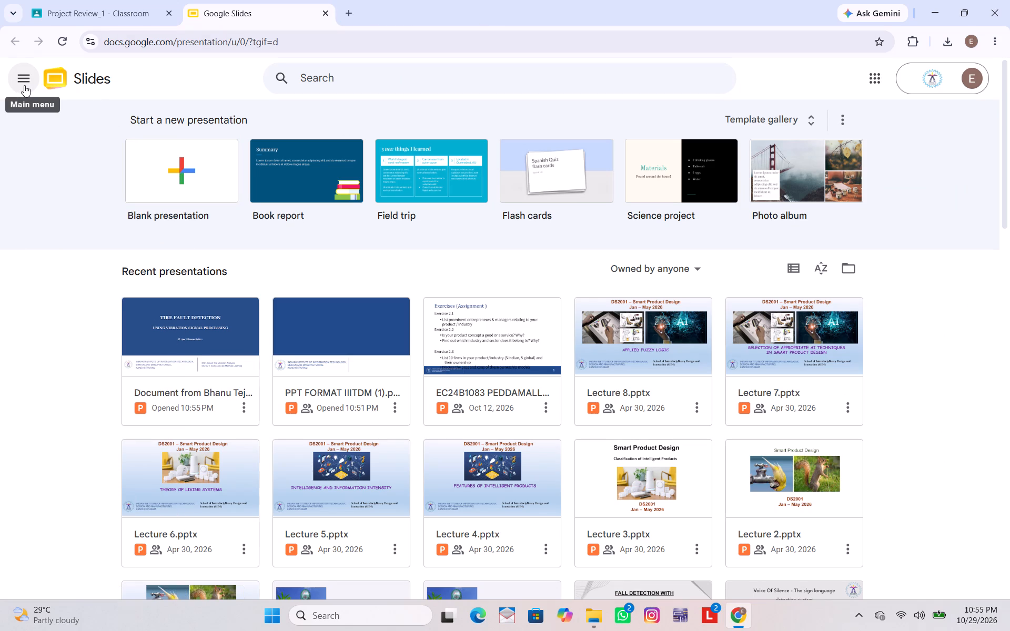
left_click(198, 335)
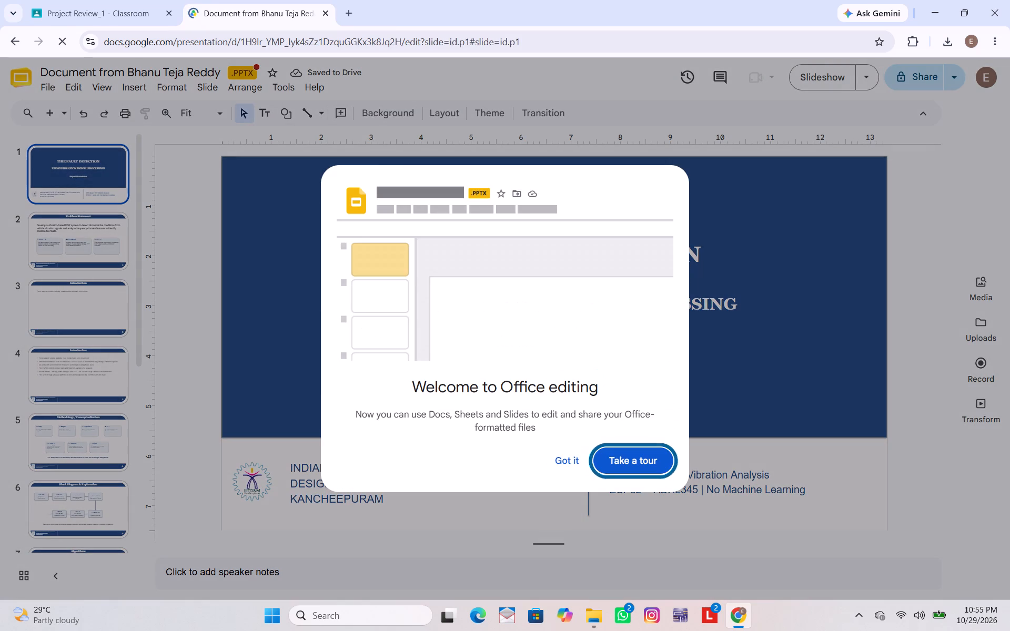
left_click(561, 463)
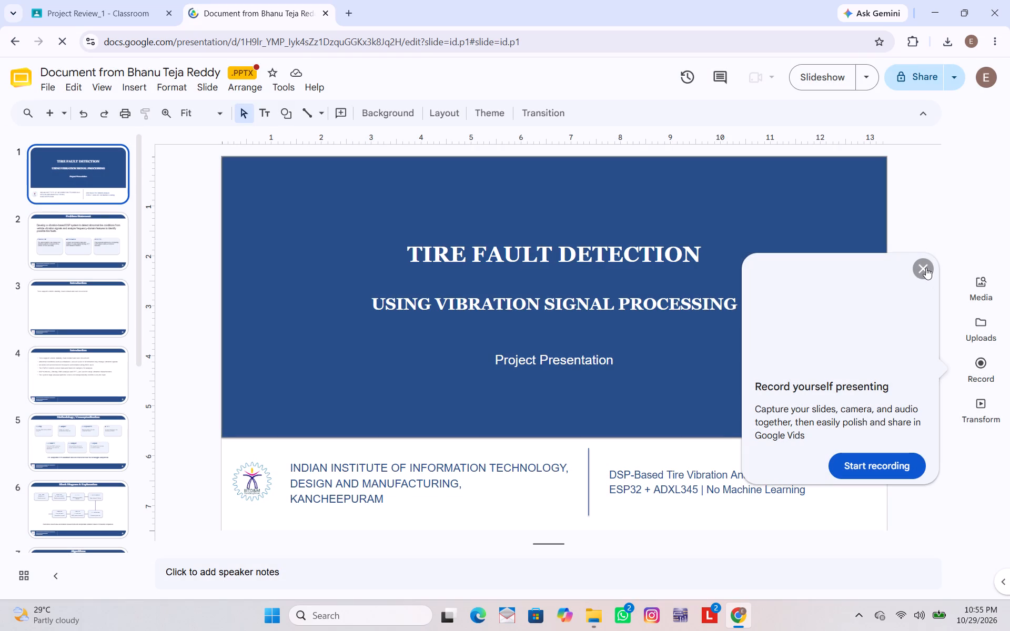
left_click(926, 268)
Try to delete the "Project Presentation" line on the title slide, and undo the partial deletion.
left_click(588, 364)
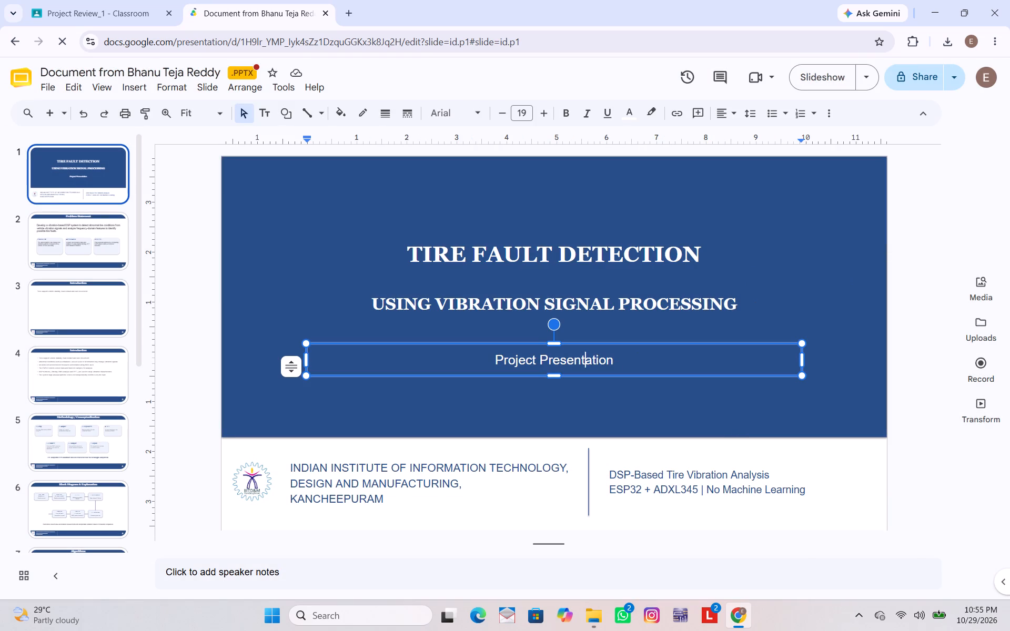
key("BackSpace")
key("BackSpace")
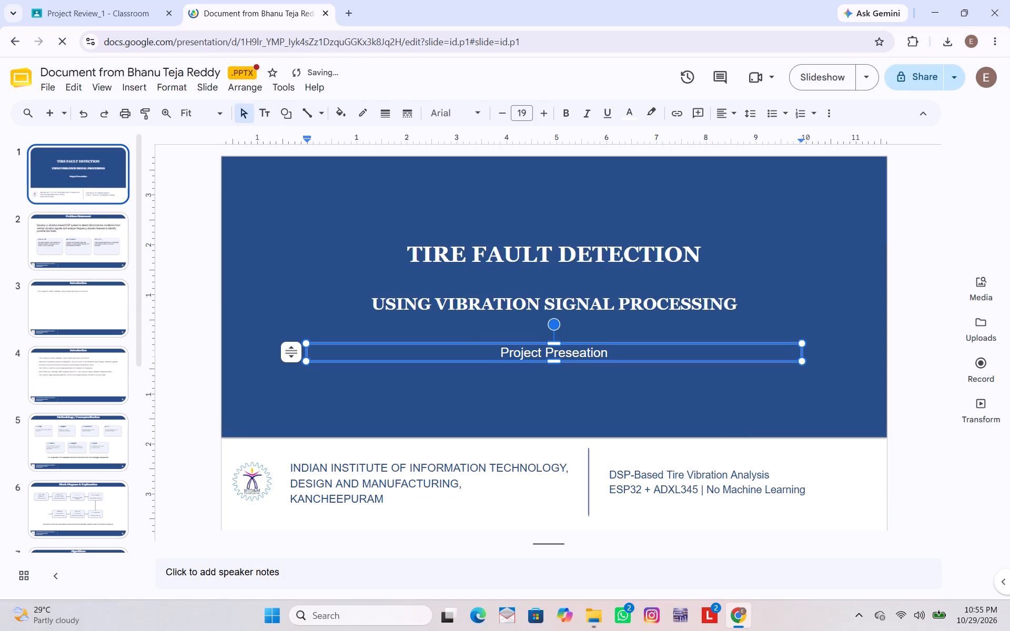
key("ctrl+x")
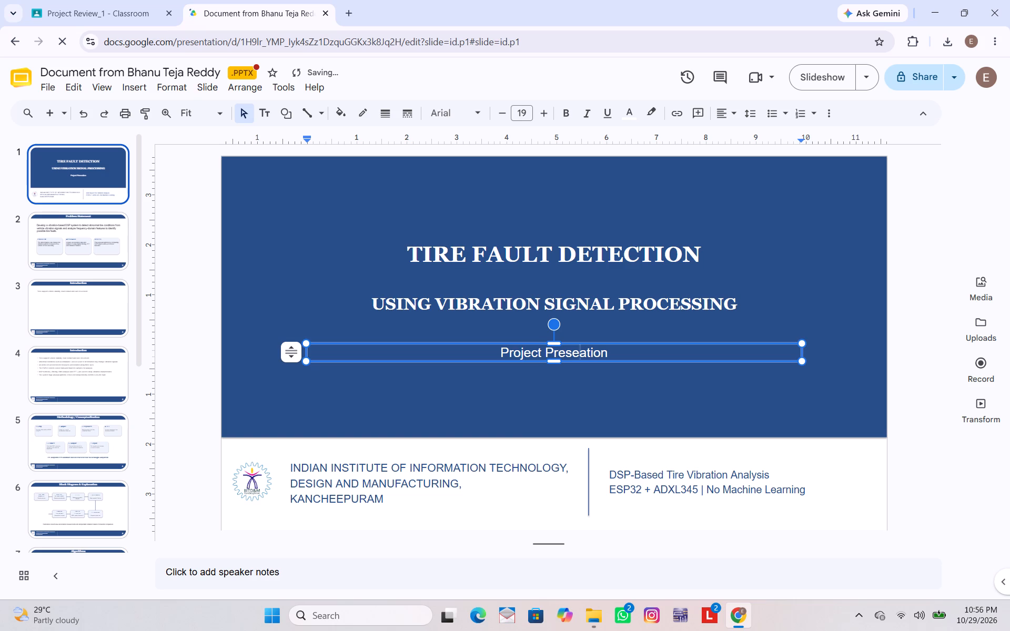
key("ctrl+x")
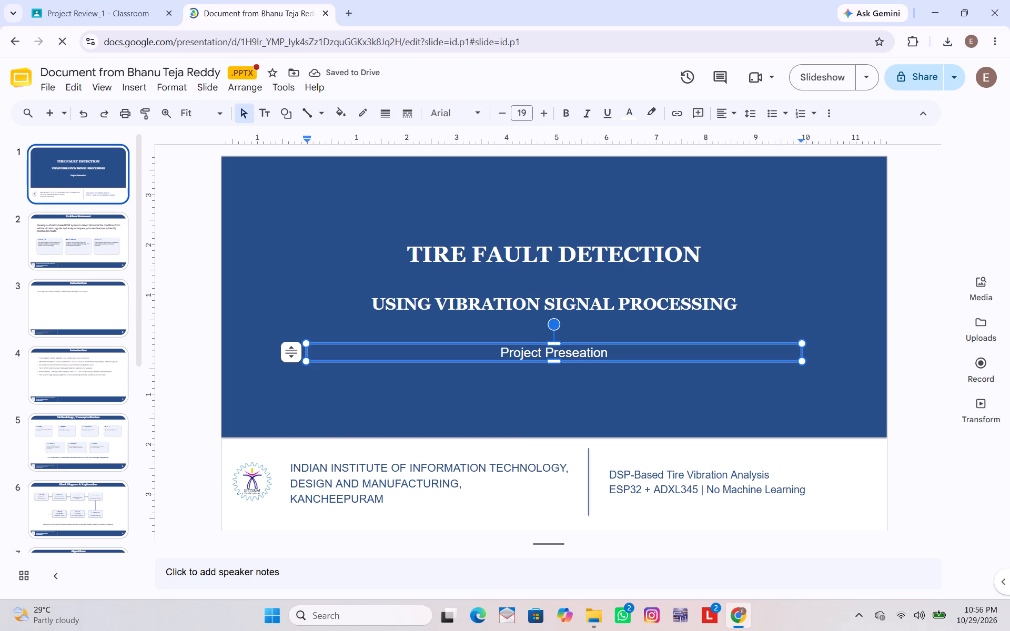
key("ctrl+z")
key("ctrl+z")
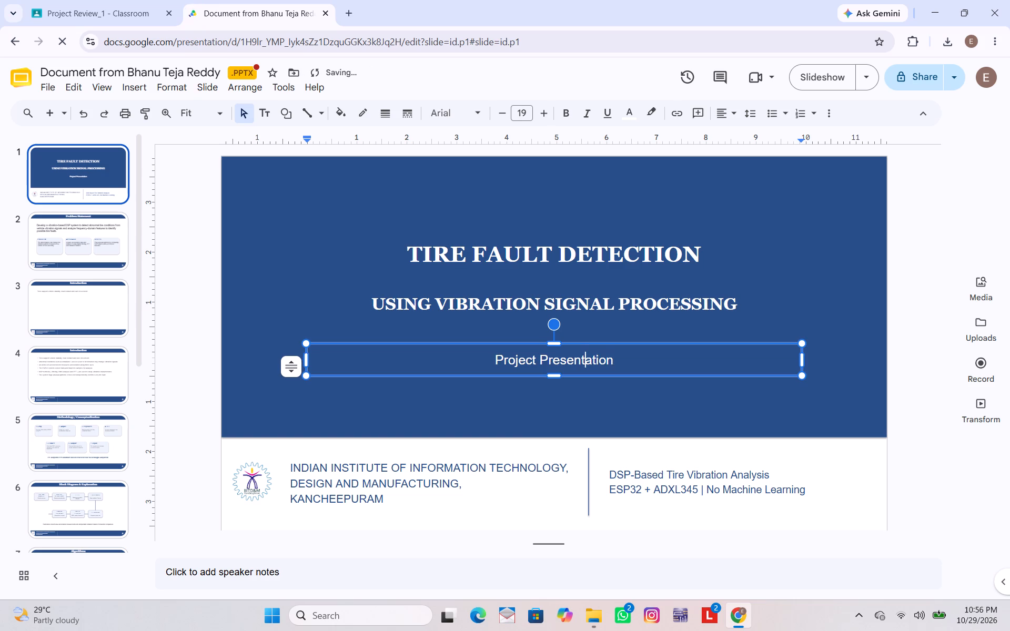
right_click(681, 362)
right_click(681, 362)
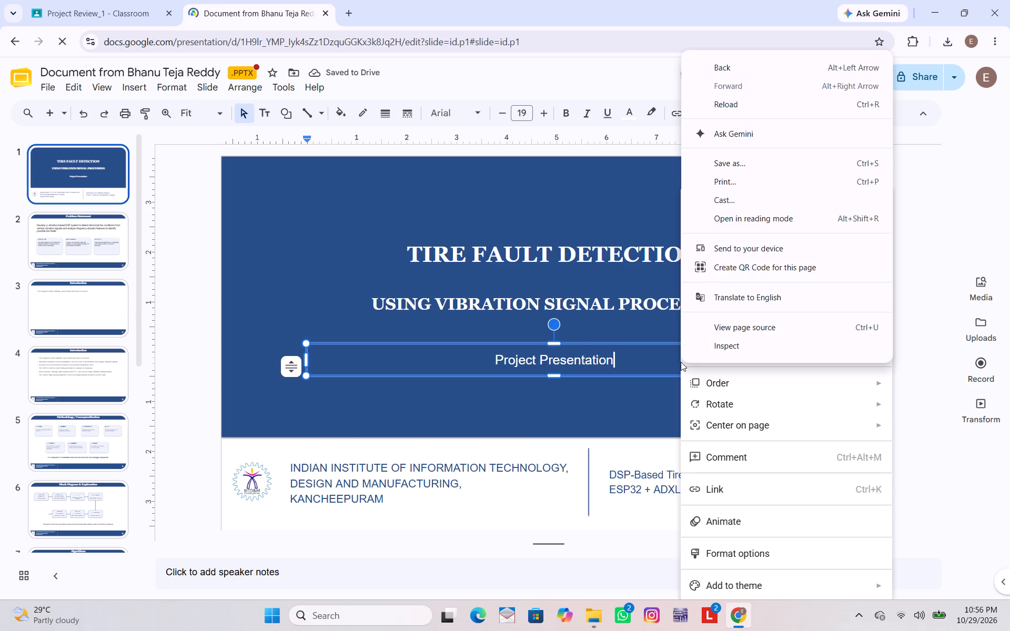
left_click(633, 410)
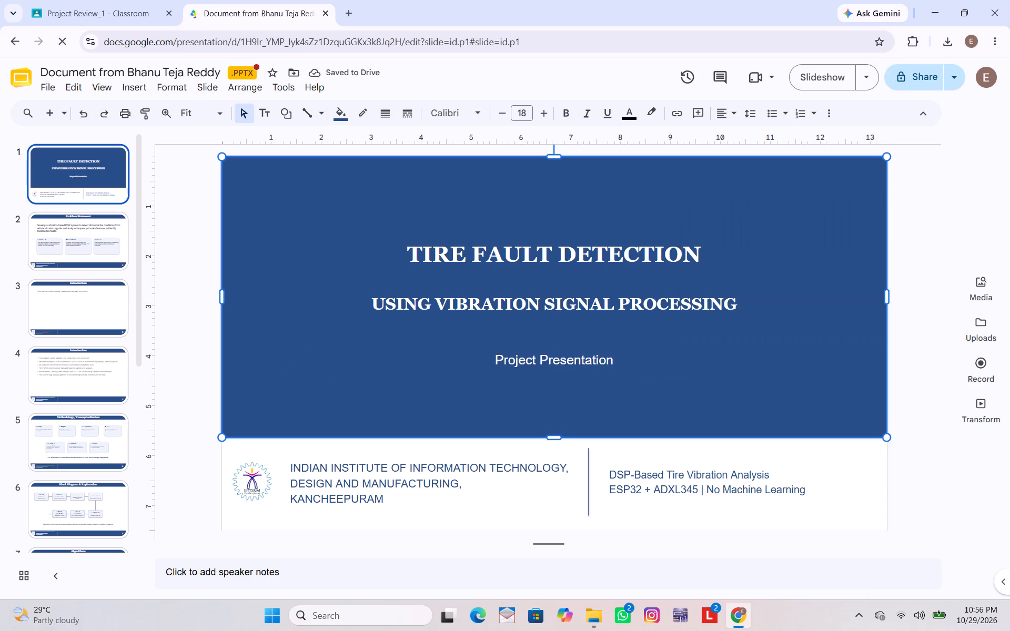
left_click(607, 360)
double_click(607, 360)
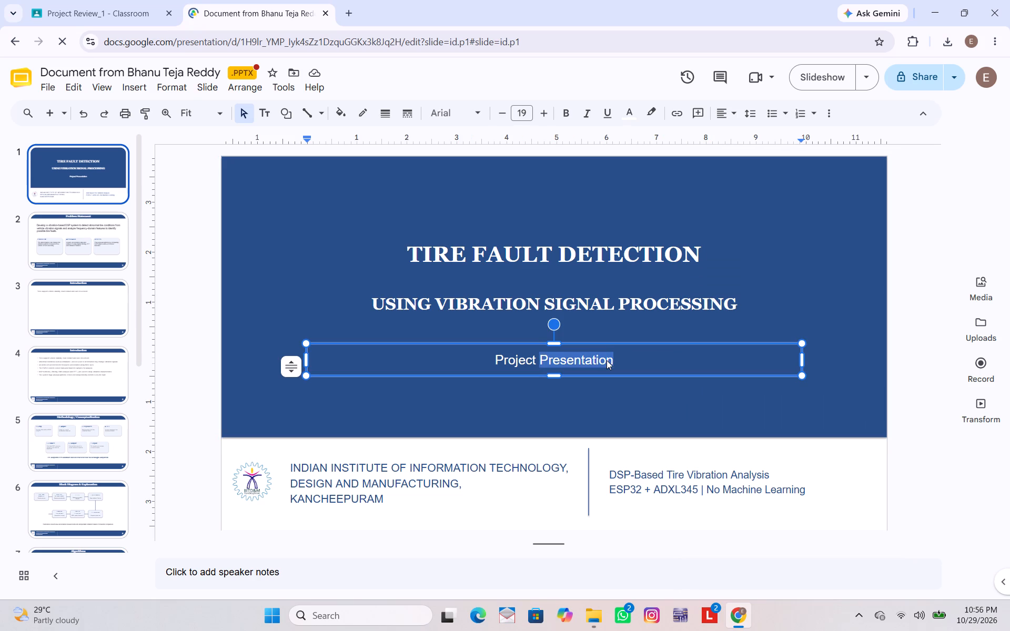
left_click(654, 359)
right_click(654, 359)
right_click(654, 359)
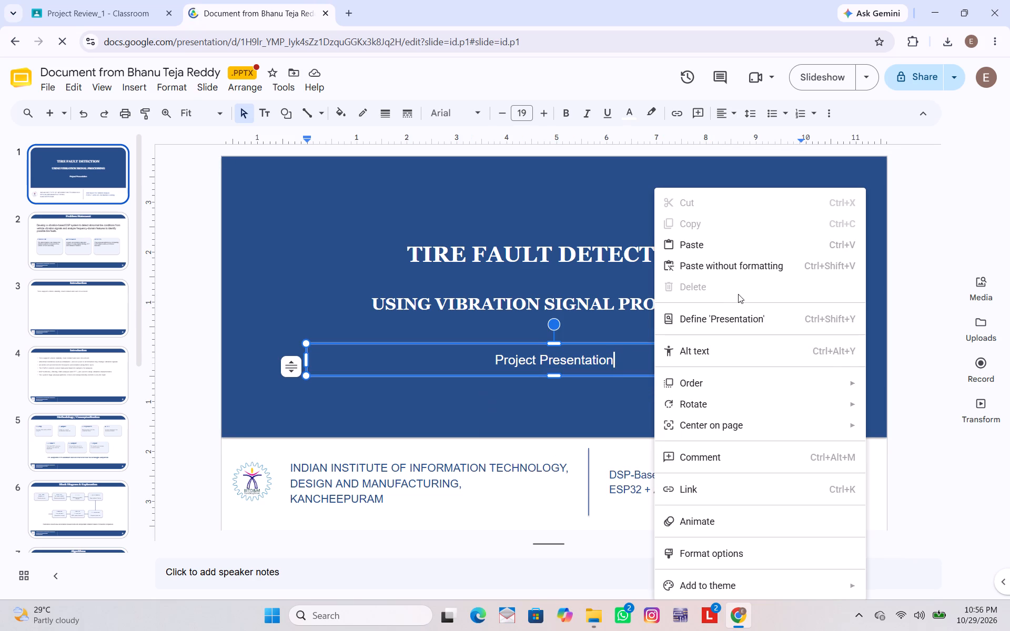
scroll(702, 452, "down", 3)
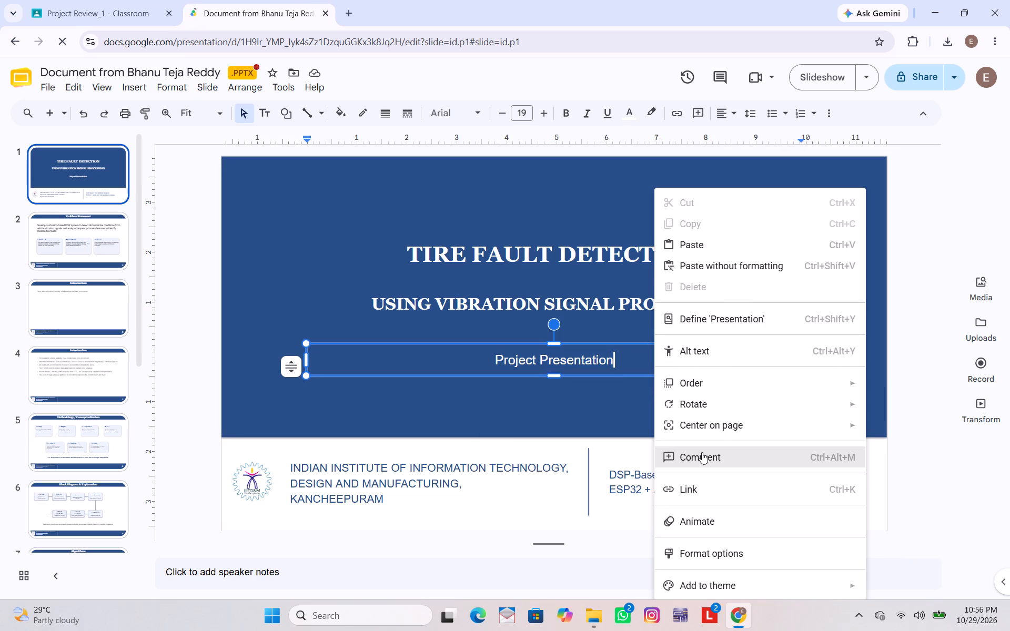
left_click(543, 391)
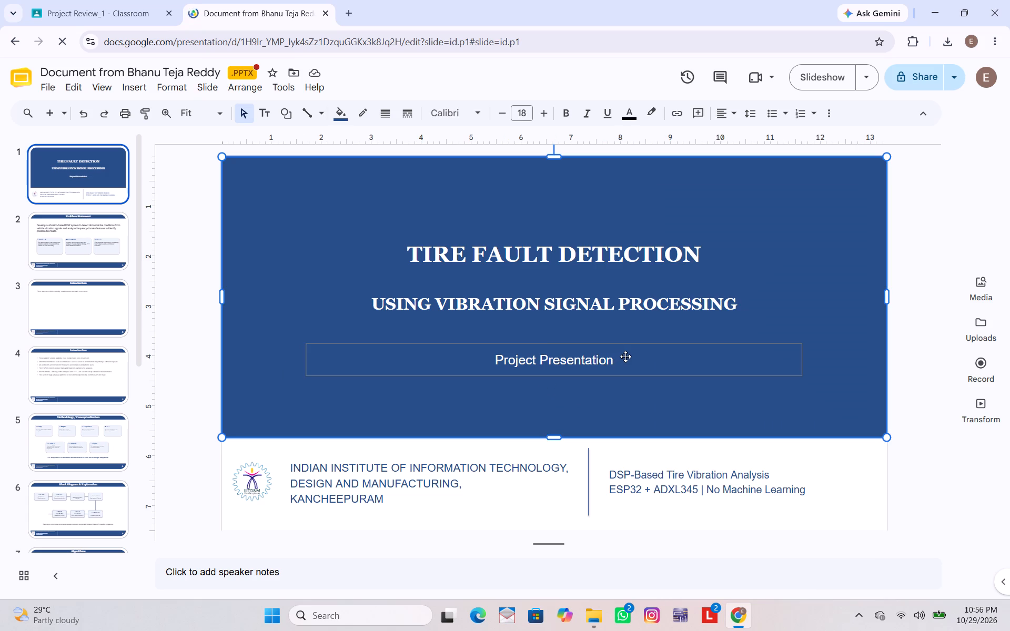
Delete all of the "Project Presentation" text below the subtitle on the title slide, keeping its text box.
left_click(625, 357)
left_click(625, 357)
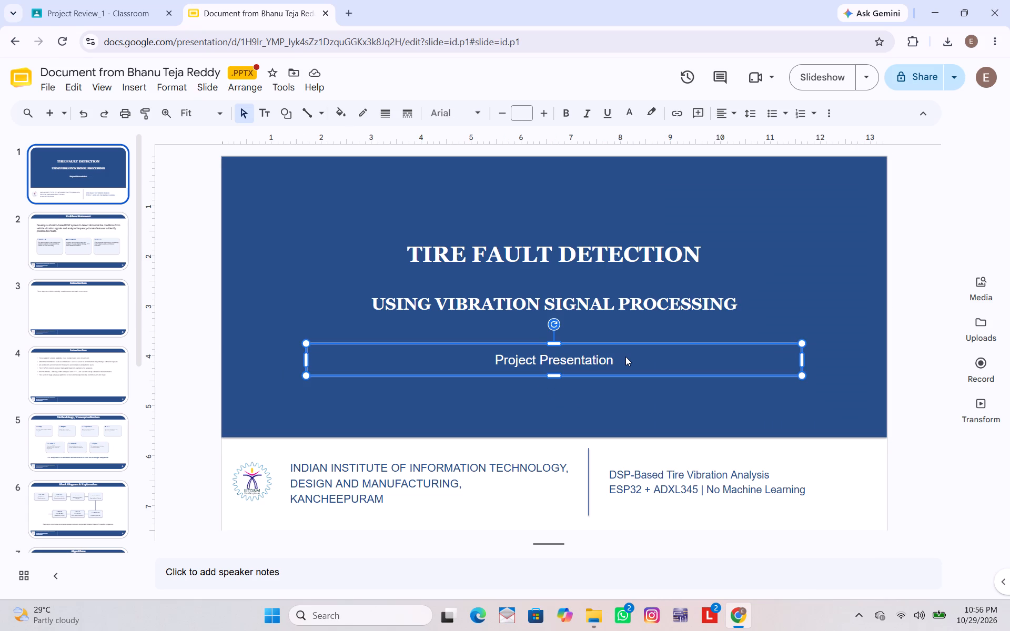
left_click(625, 357)
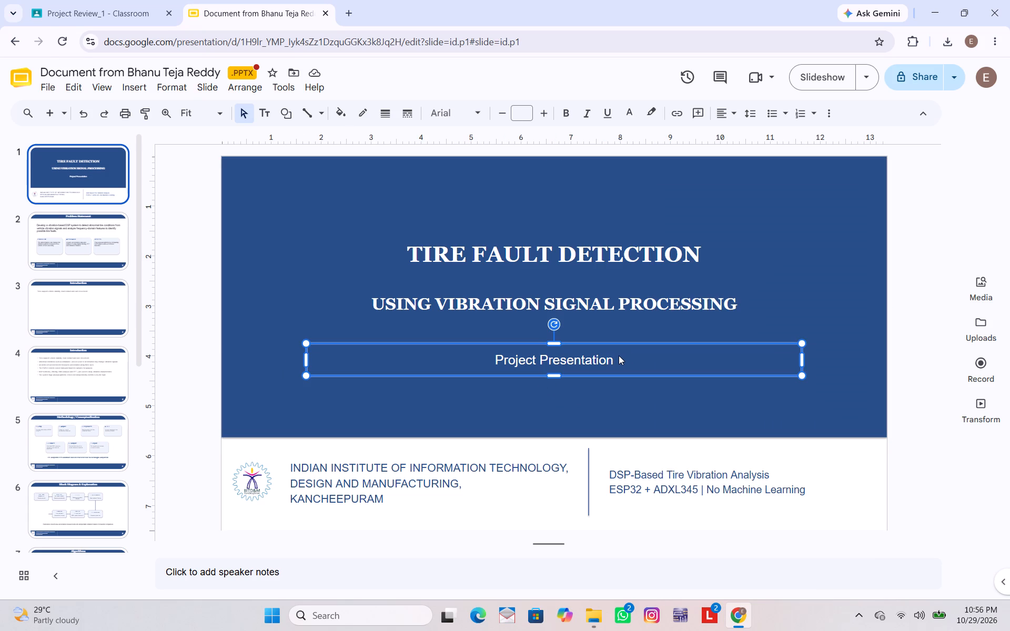
left_click(611, 358)
key("BackSpace")
key("BackSpace")
key("BackSpace")
key("BackSpace")
key("BackSpace")
key("BackSpace")
key("BackSpace")
key("BackSpace")
key("BackSpace")
key("BackSpace")
key("BackSpace")
key("BackSpace")
key("BackSpace")
key("BackSpace")
key("BackSpace")
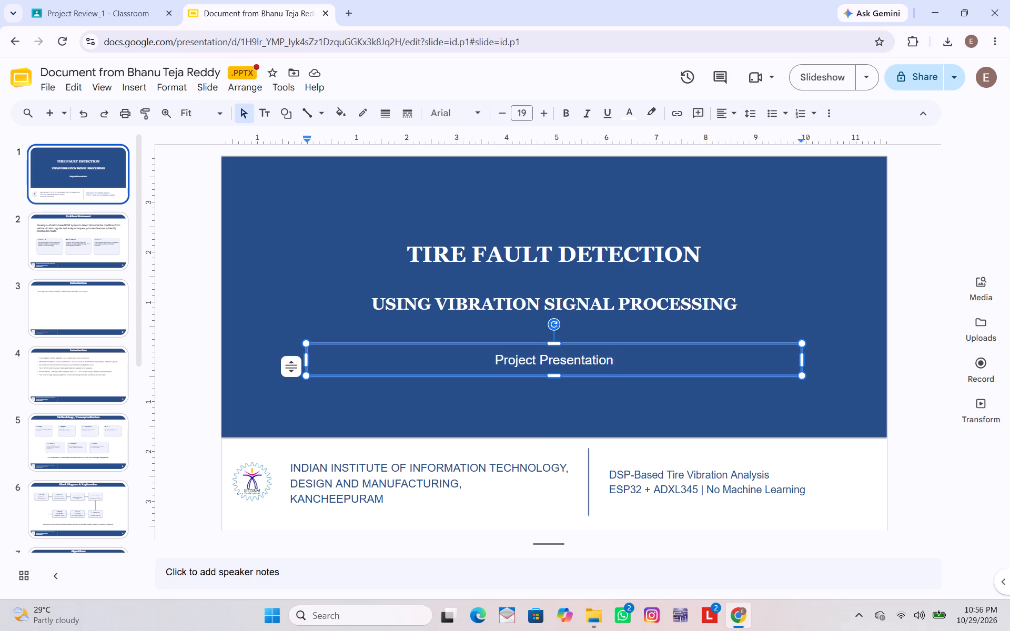
key("BackSpace")
key("BackSpace")
key("BackSpace")
key("BackSpace")
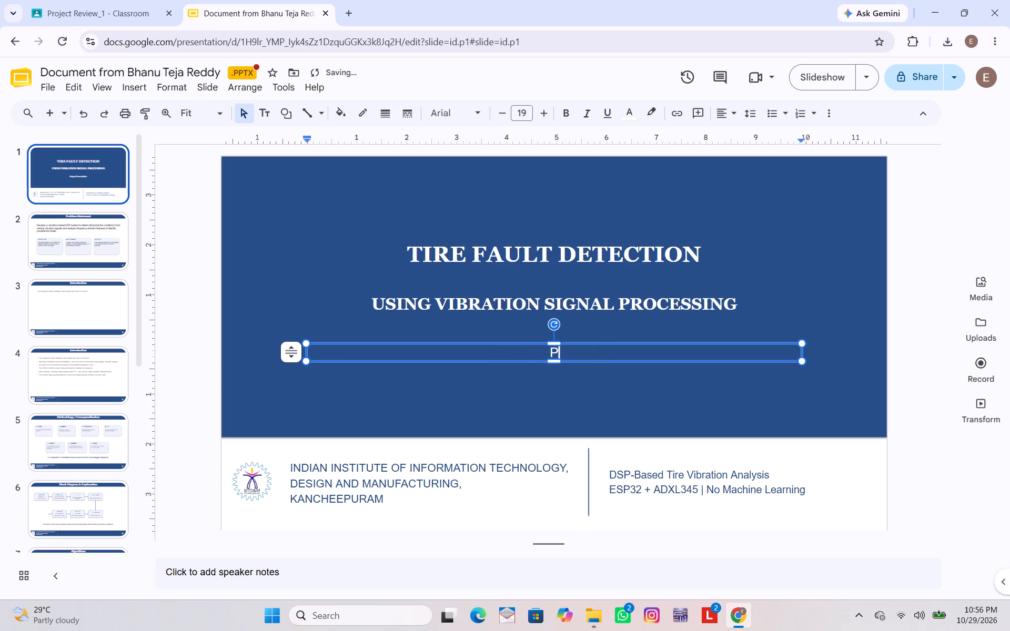
key("BackSpace")
key("BackSpace")
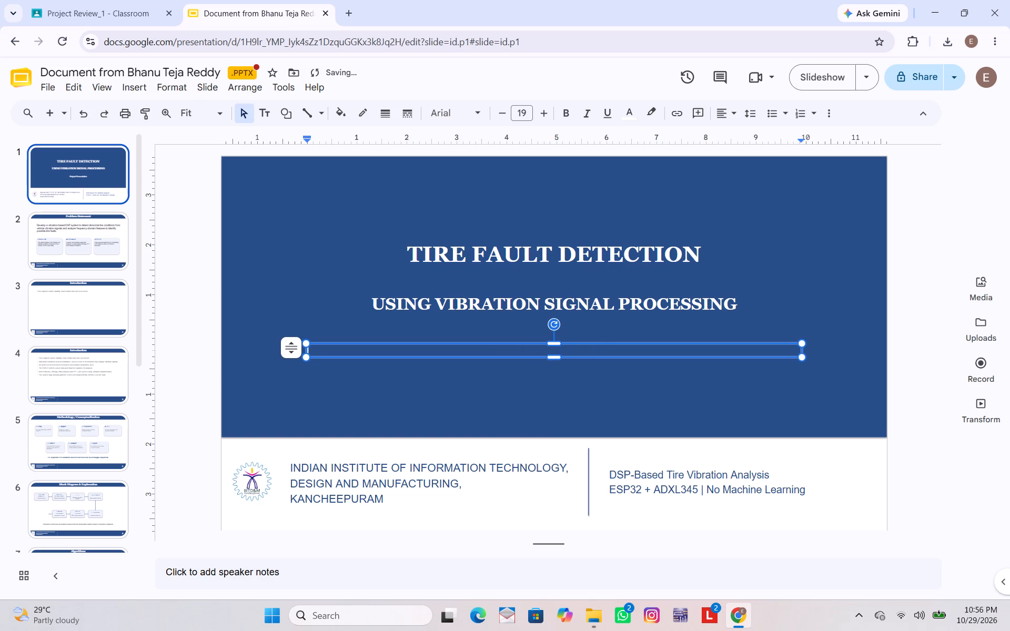
Enter the first team member's name in capital letters in the emptied text box on the title slide.
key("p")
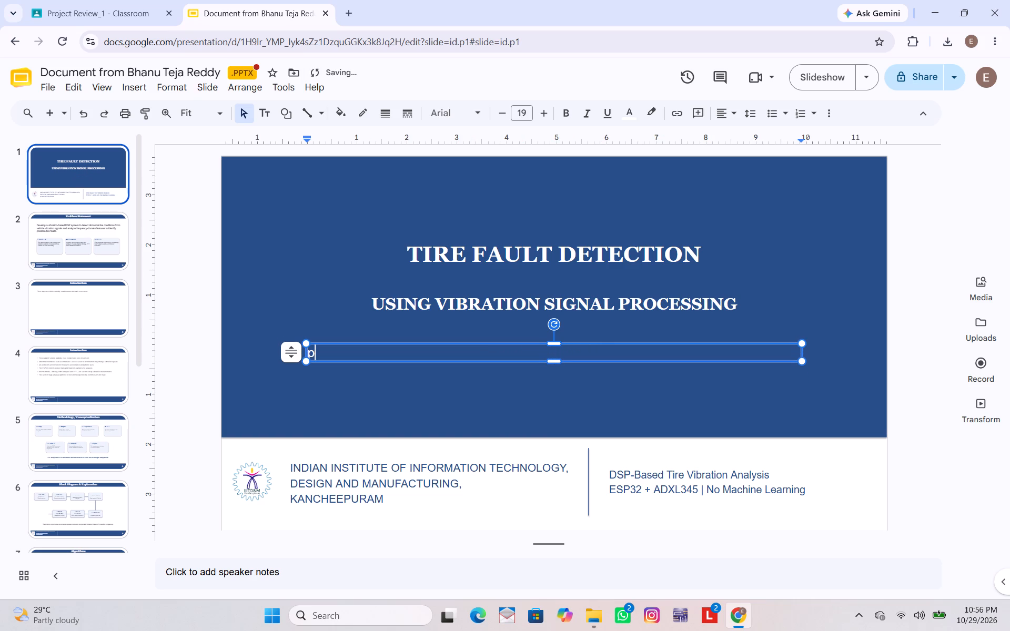
key("BackSpace")
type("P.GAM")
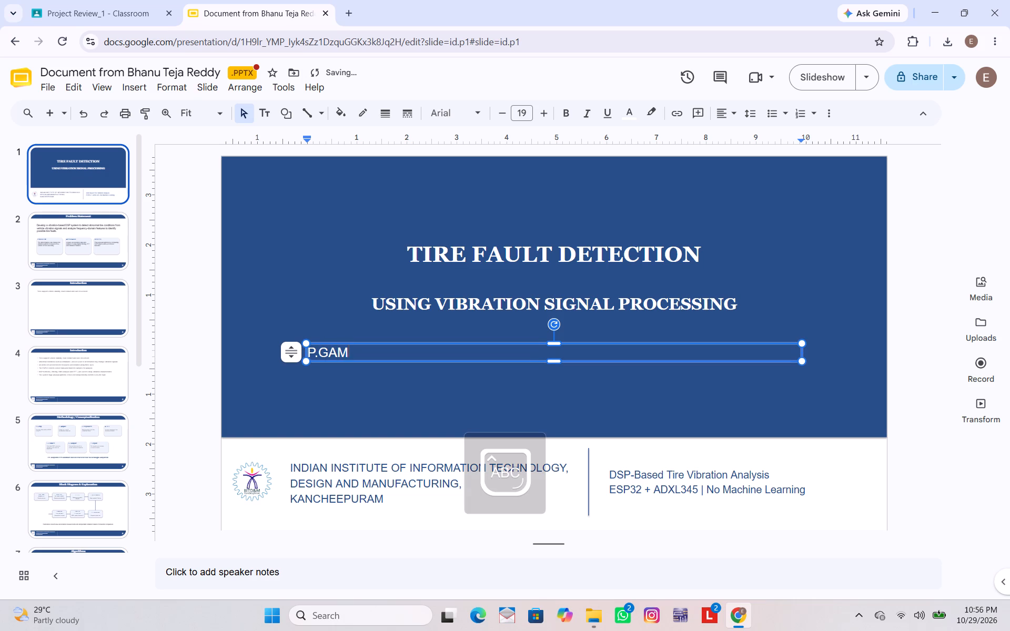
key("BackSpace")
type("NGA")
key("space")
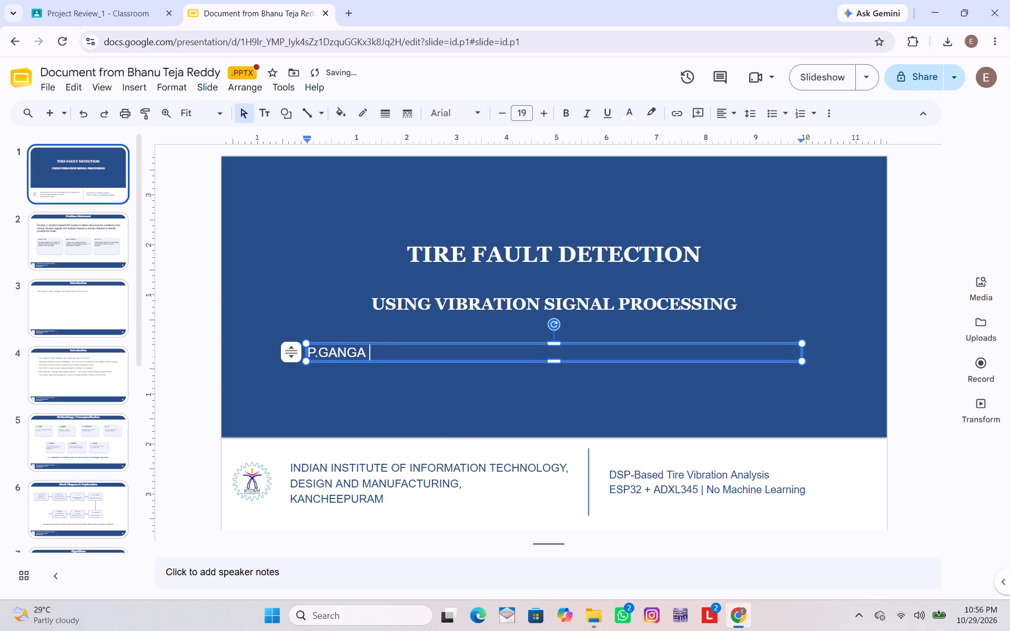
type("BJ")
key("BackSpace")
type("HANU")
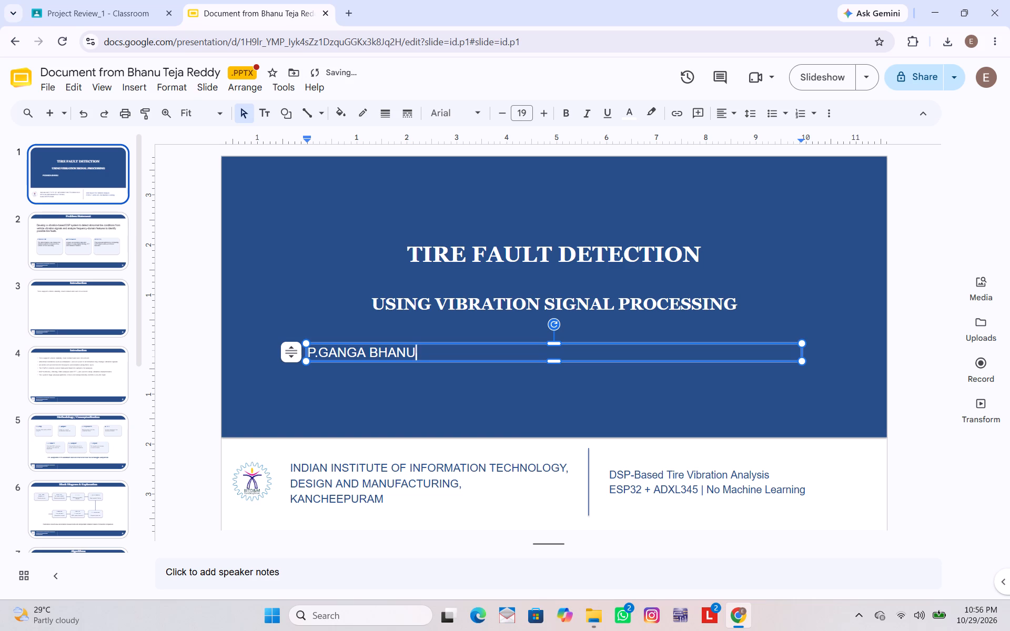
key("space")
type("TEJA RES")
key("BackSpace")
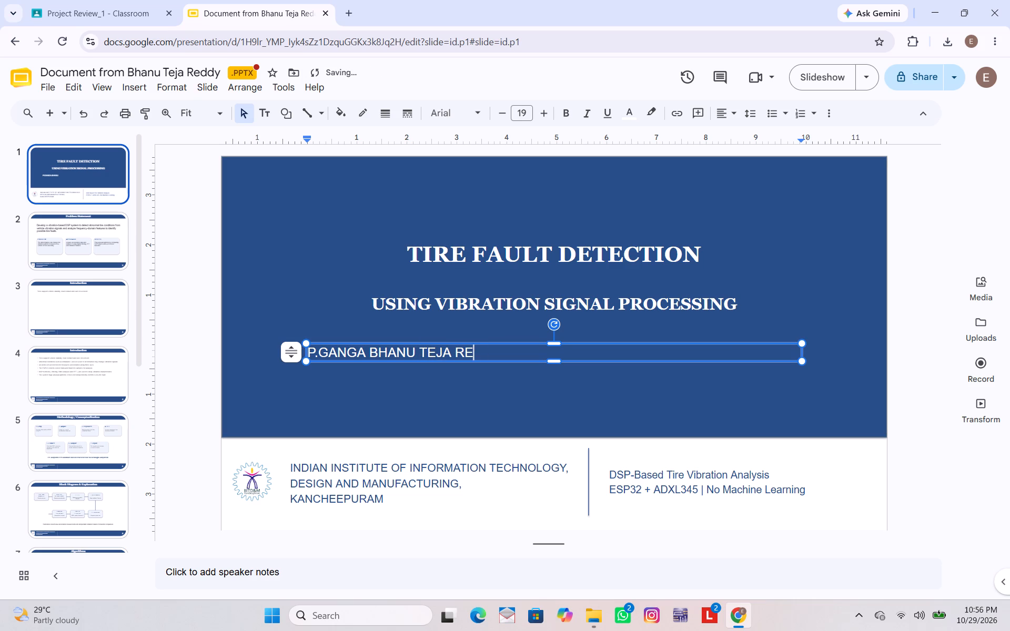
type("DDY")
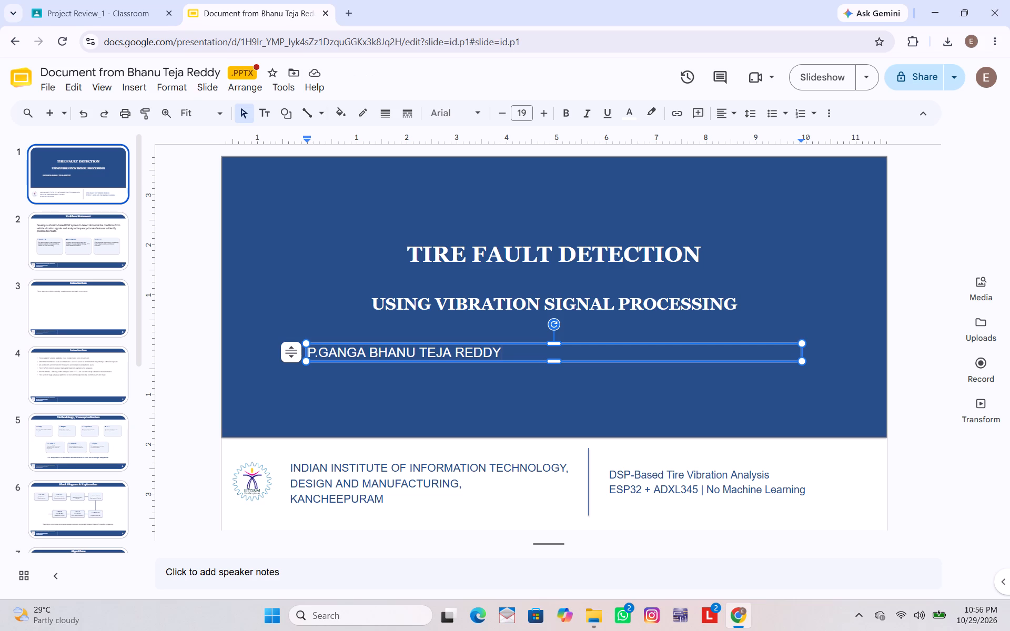
Stretch the title and subtitle boxes upward so both headings sit near the top edge of the title slide.
left_click(602, 266)
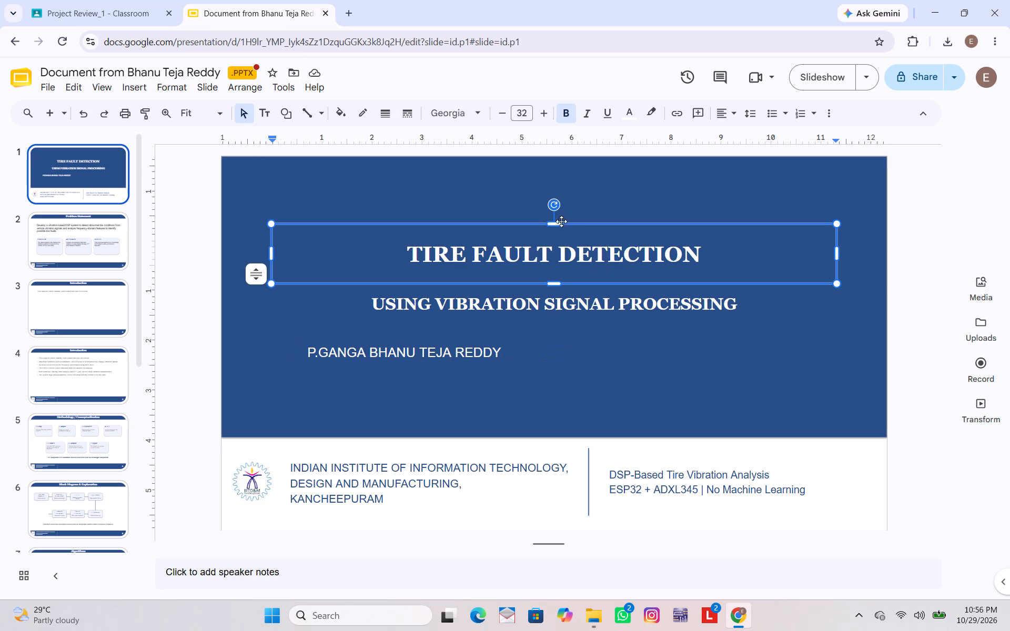
left_click_drag(560, 221, 559, 168)
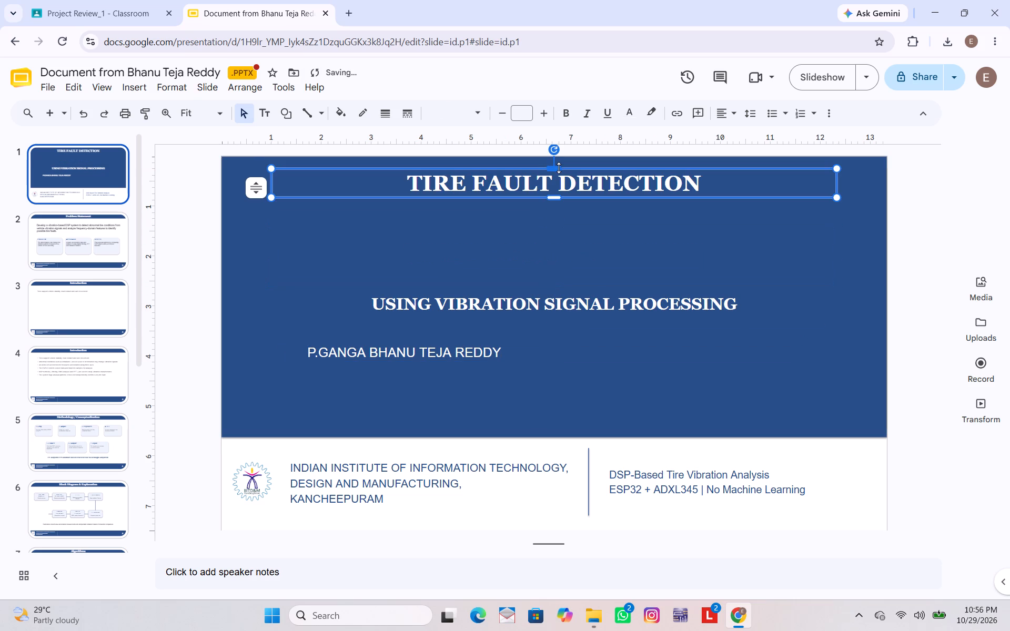
left_click(560, 301)
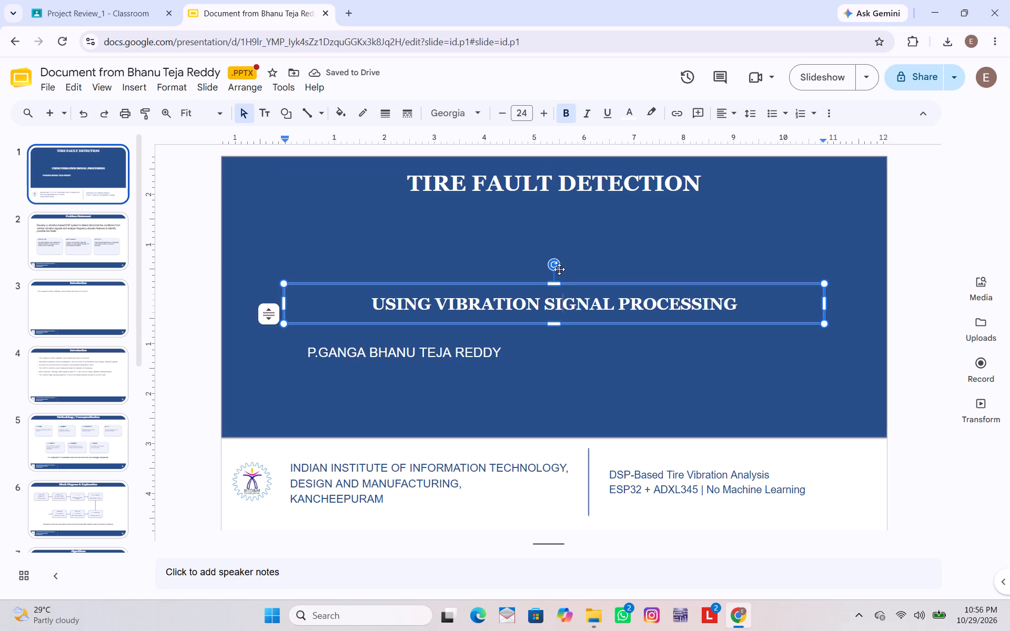
left_click_drag(552, 286, 553, 227)
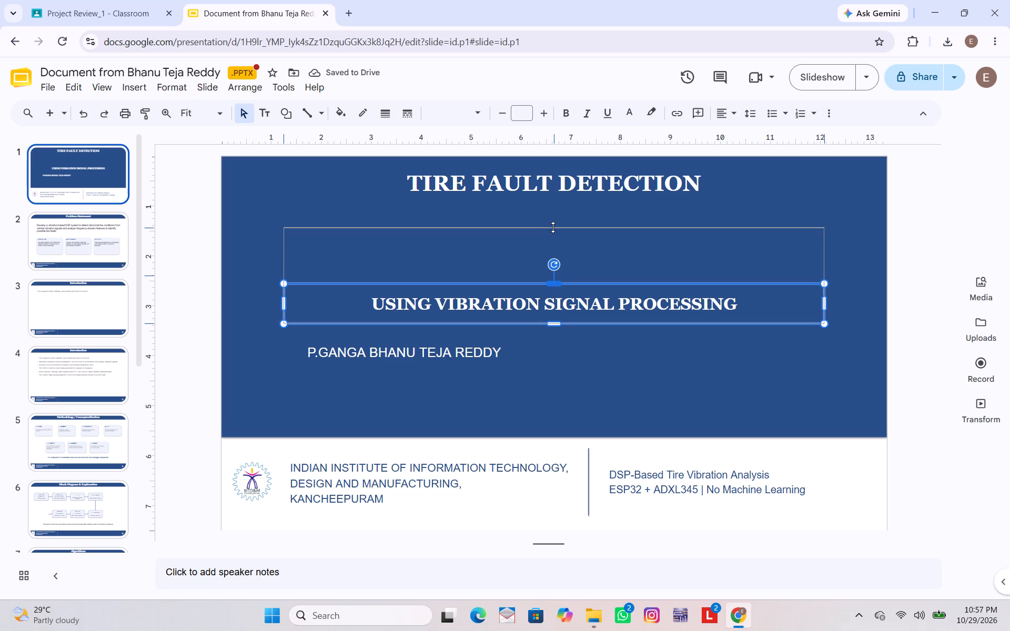
left_click_drag(553, 227, 556, 225)
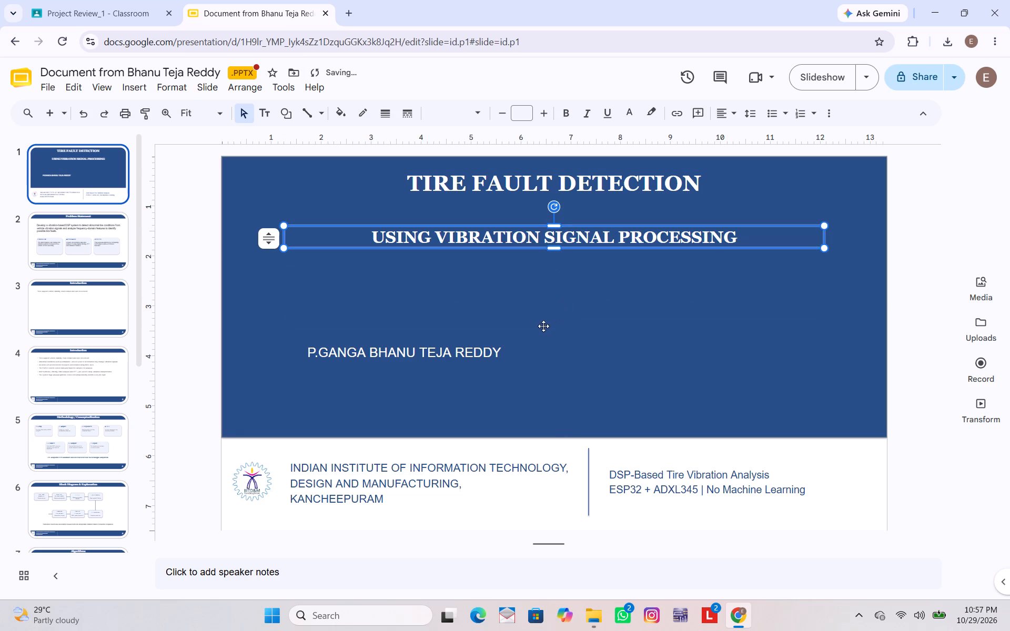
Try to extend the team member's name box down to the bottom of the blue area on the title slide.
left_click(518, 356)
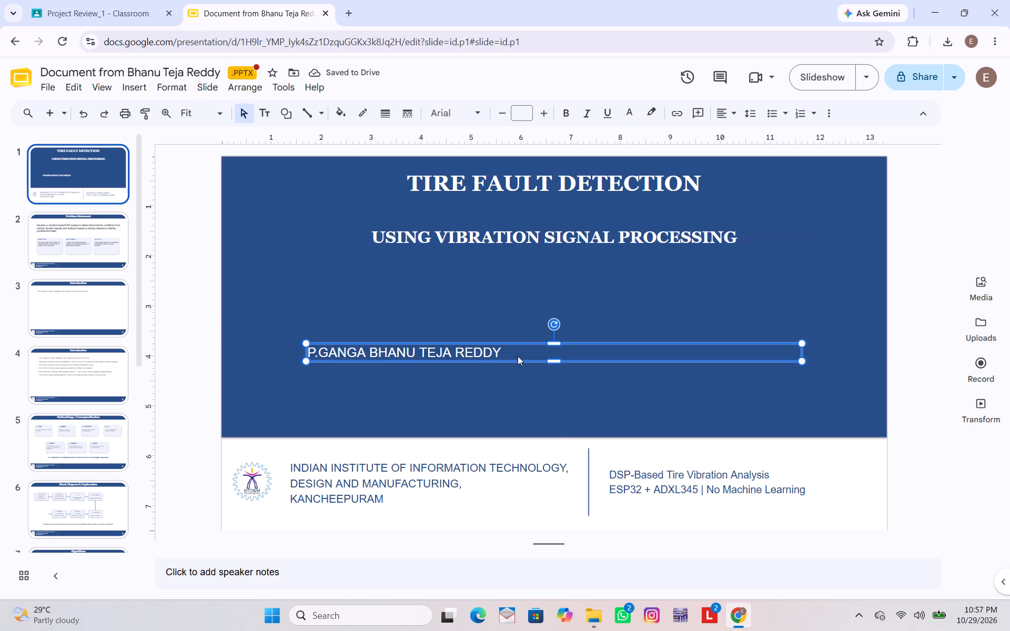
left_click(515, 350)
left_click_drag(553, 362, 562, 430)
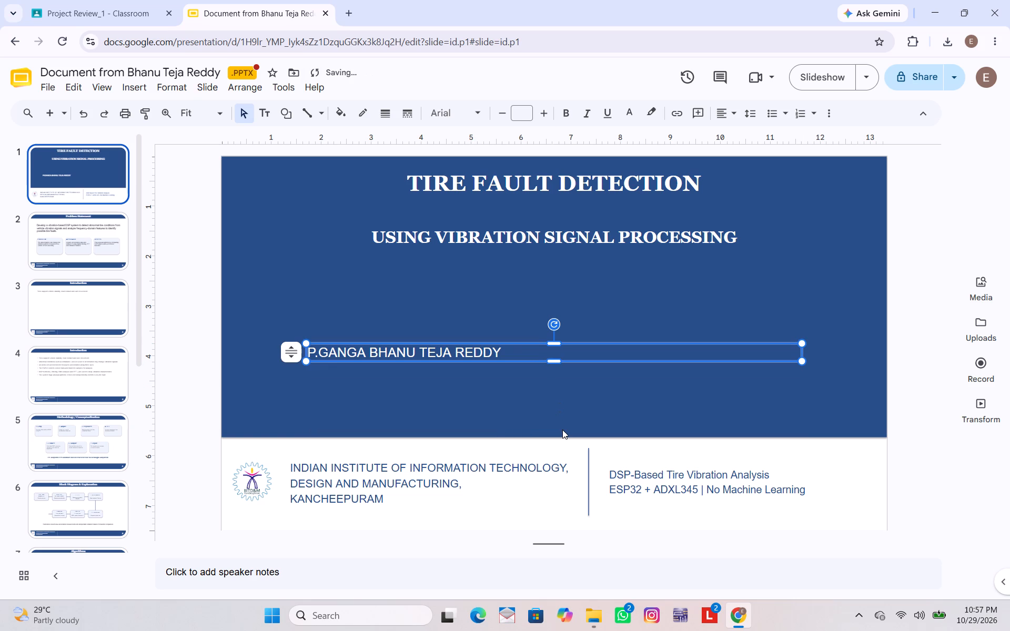
Place the text cursor at the end of the team member's name on the title slide.
left_click(502, 357)
left_click(515, 351)
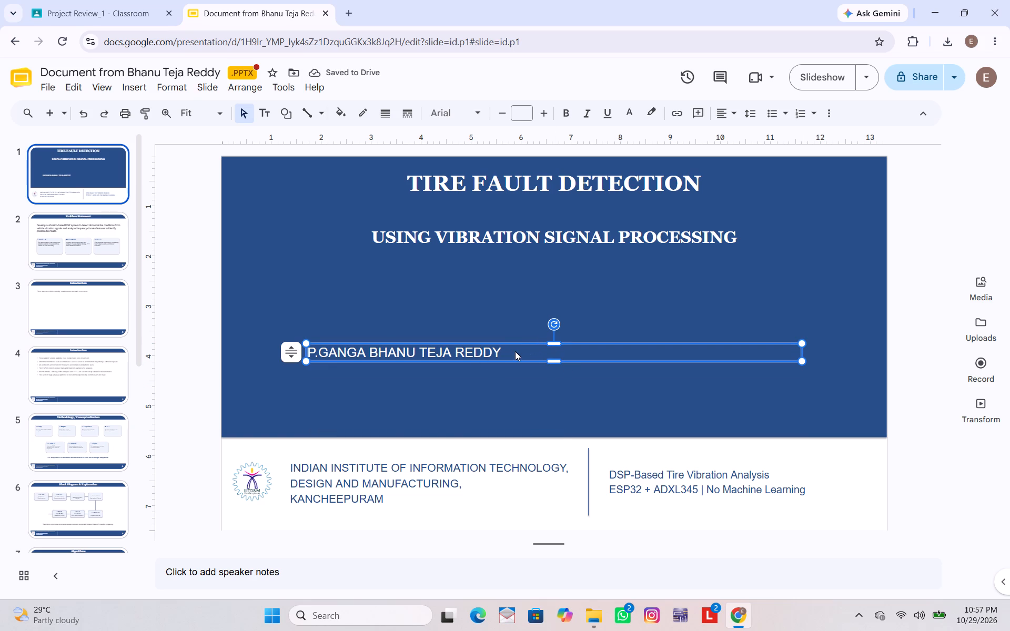
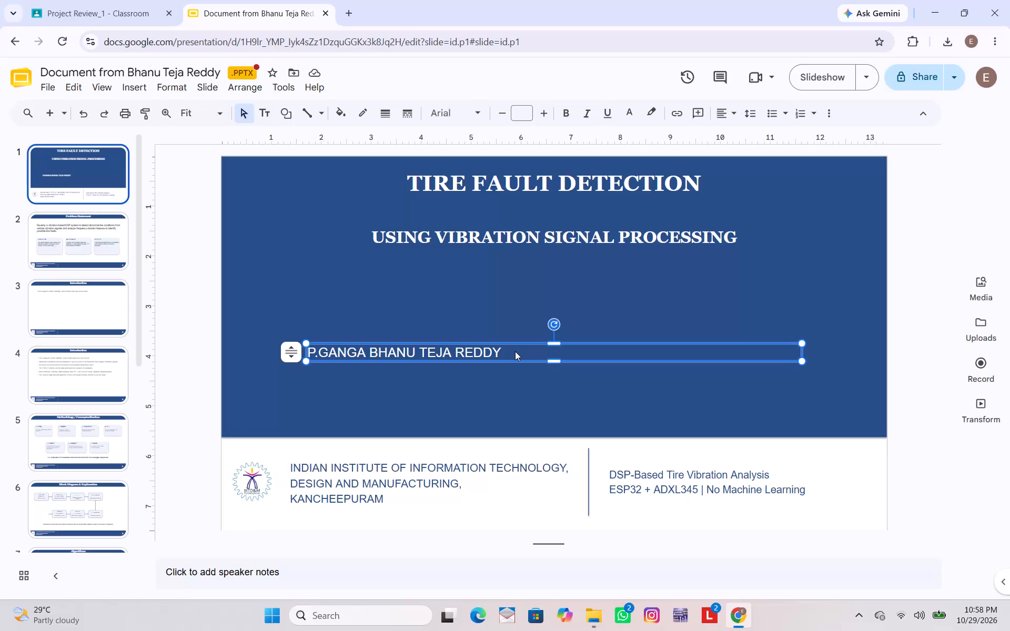
Append a hyphen and the first team member's roll number to the name on the title slide.
left_click(500, 350)
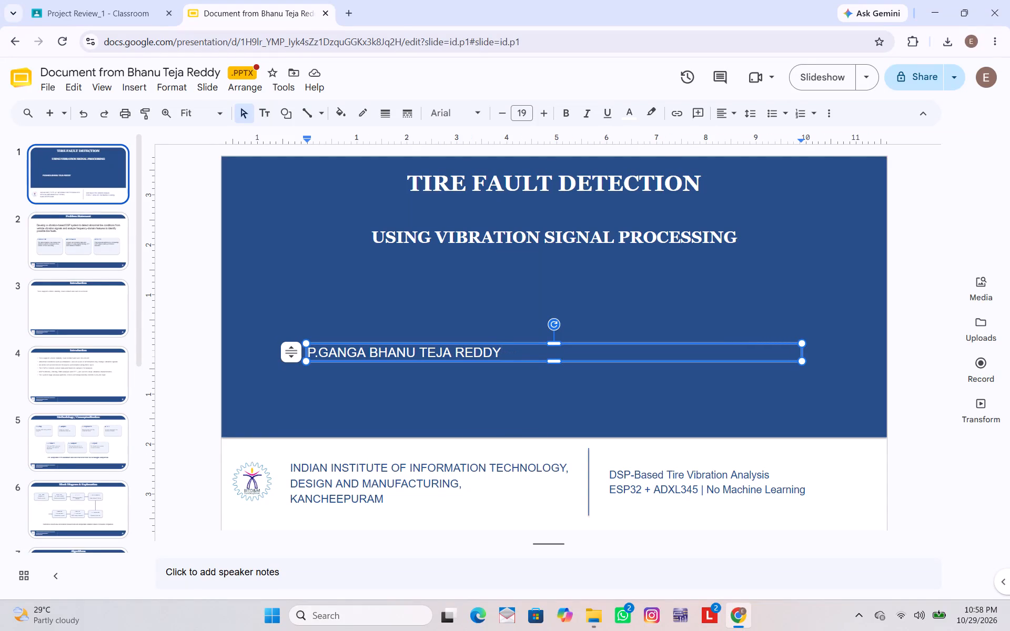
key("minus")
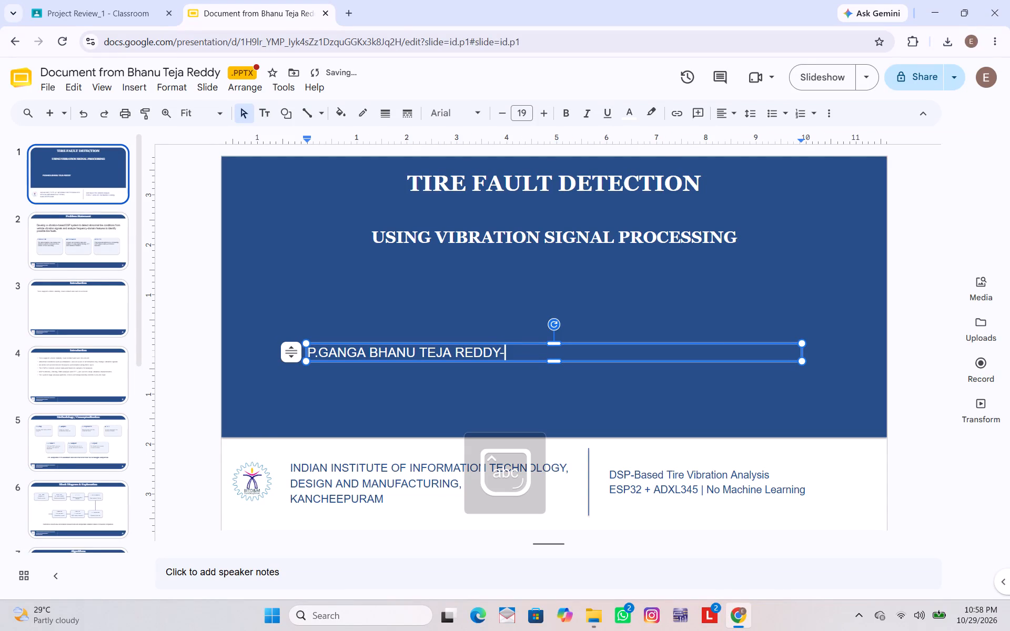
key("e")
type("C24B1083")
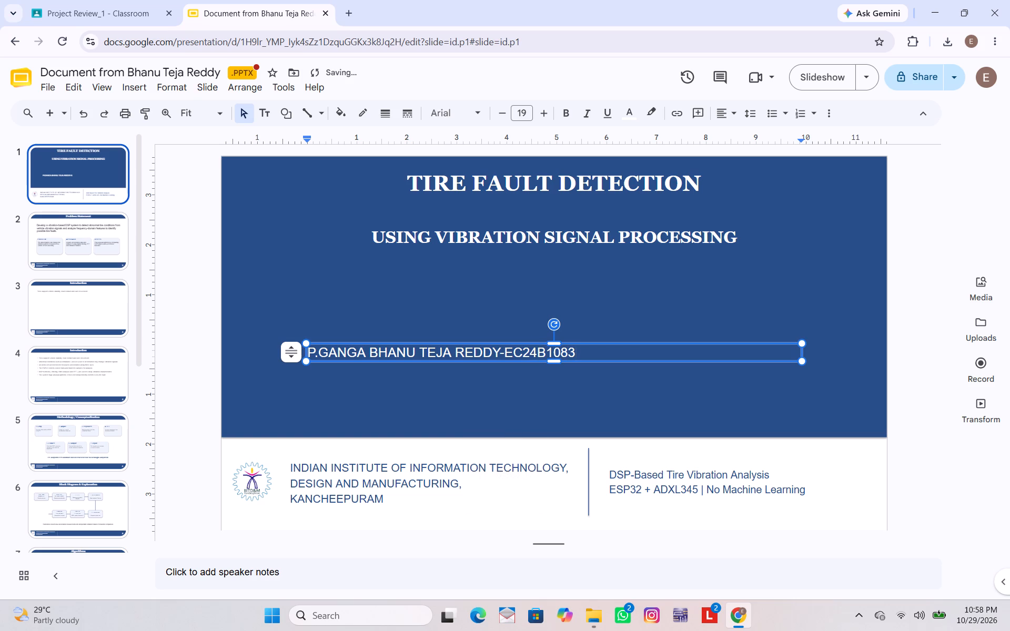
Add the second team member's name in capitals with a hyphen and roll number on a new line.
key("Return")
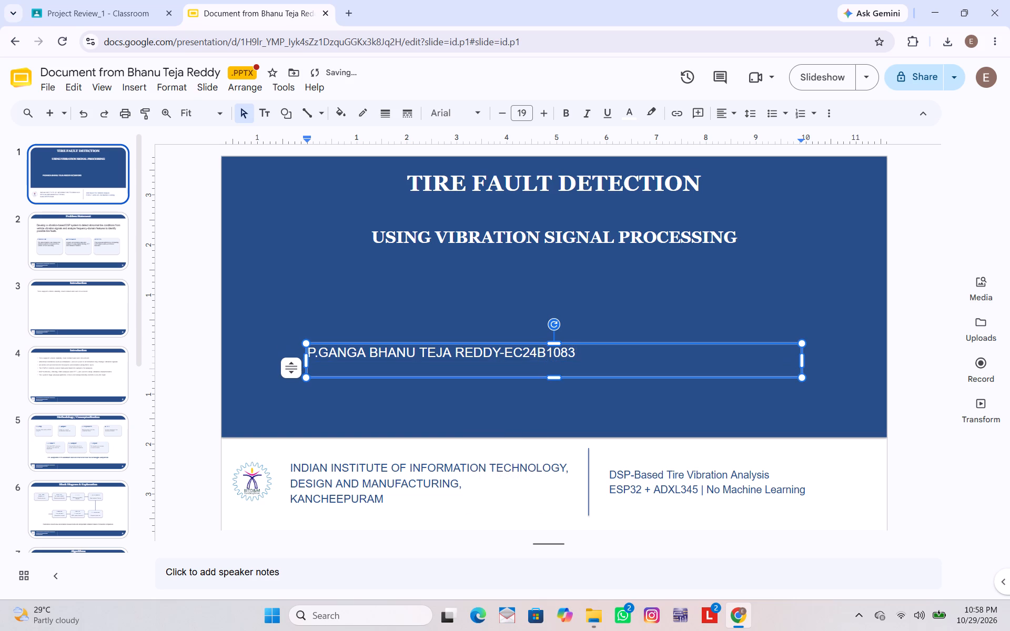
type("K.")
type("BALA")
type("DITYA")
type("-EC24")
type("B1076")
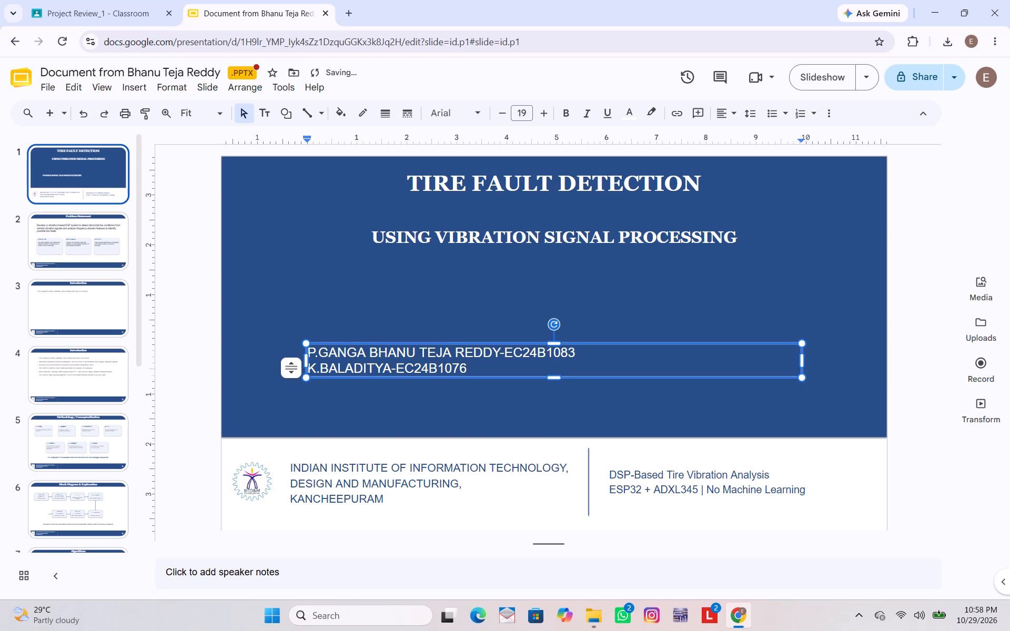
Add the third team member's name in capitals with a hyphen and roll number on a new line.
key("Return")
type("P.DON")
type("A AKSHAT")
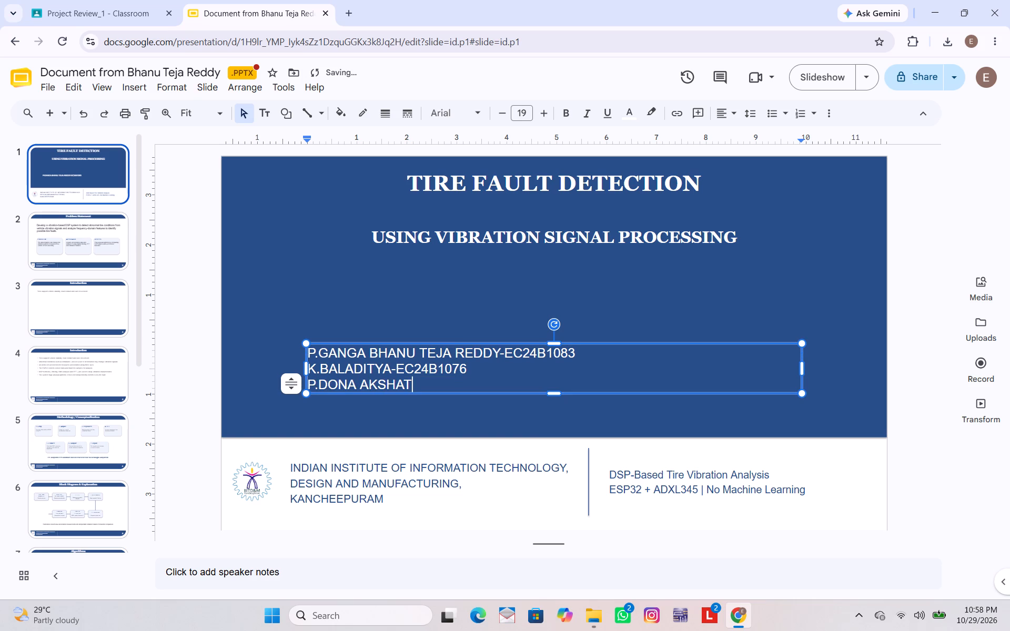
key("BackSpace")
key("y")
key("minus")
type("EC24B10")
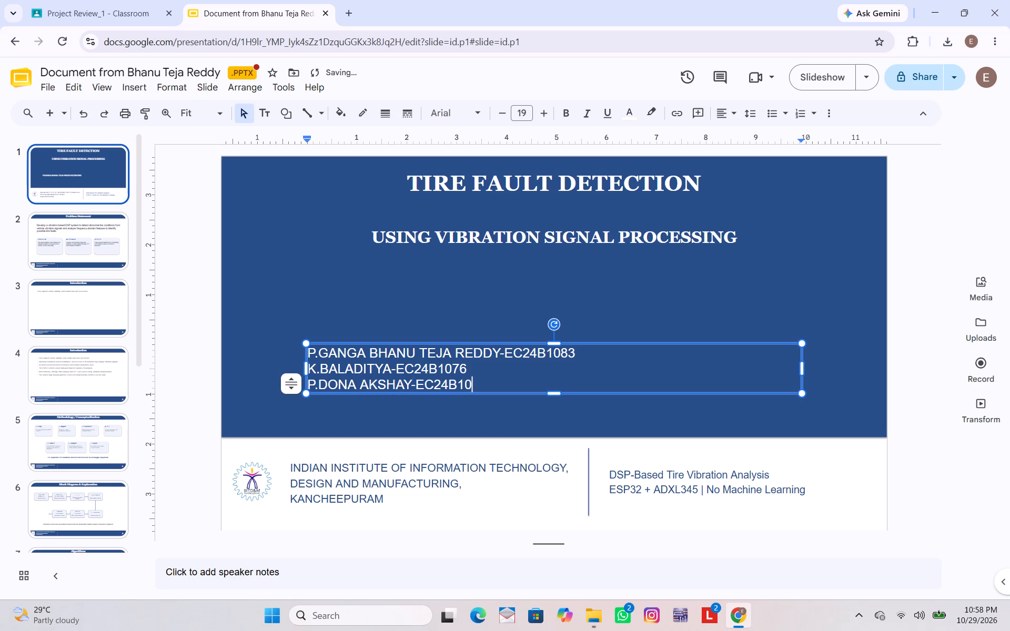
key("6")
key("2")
Add the fourth team member's initial and name in capitals on a new line, followed by a hyphen and the roll number prefix EC24.
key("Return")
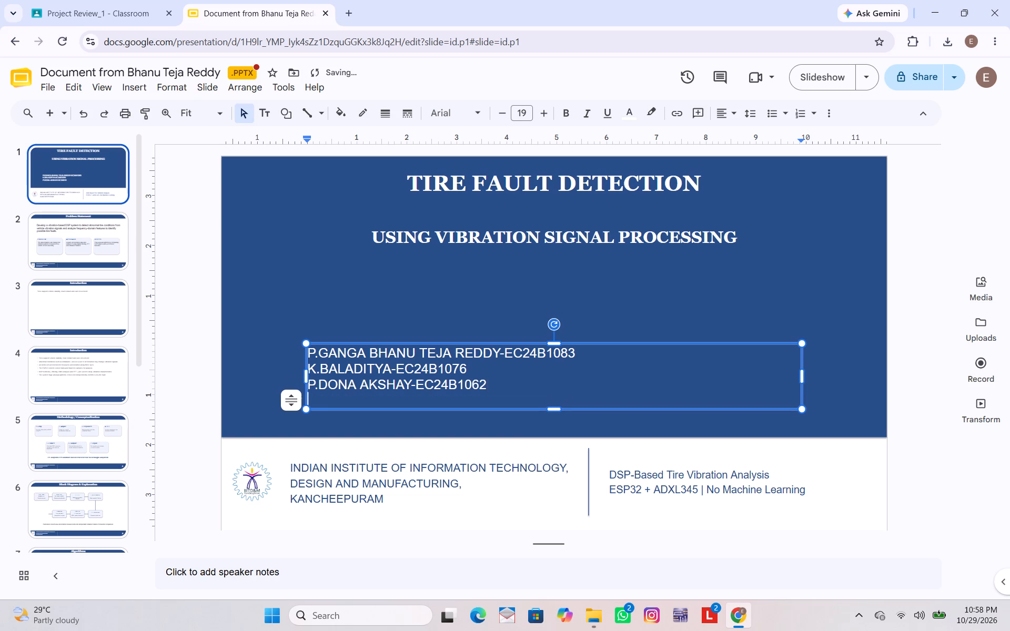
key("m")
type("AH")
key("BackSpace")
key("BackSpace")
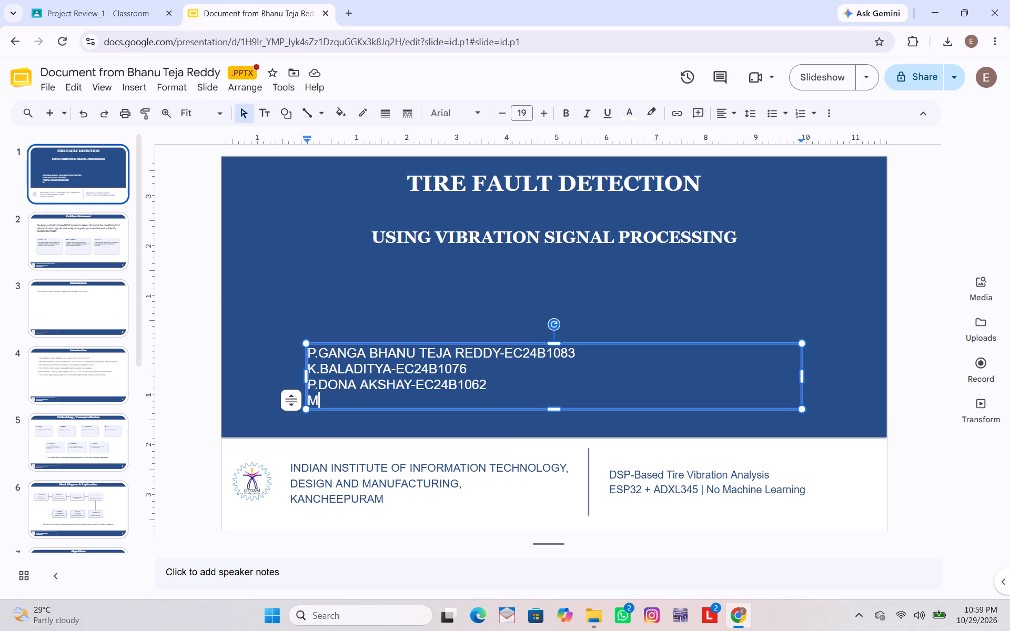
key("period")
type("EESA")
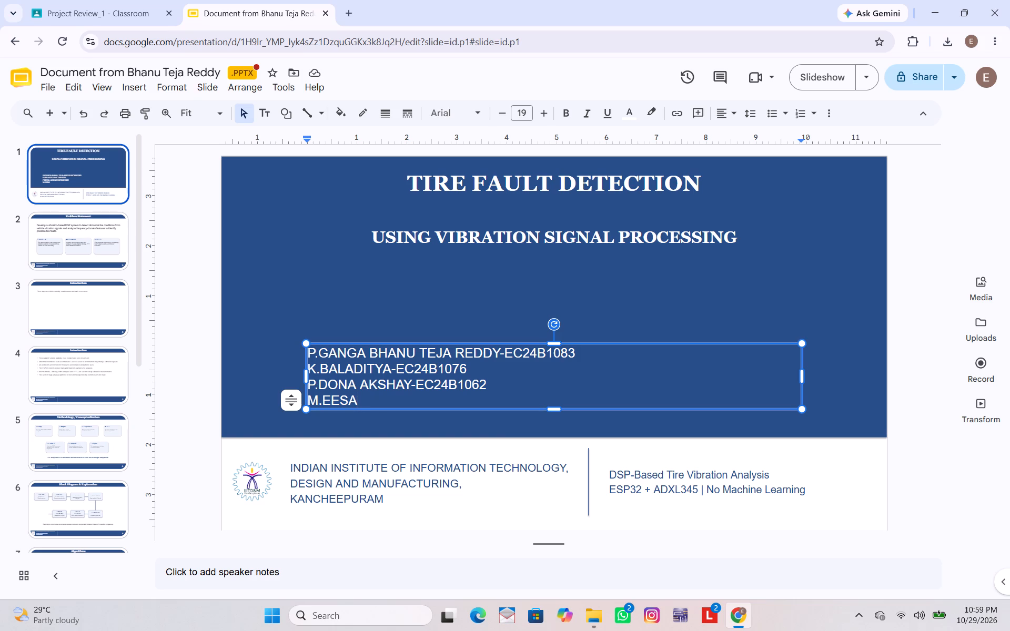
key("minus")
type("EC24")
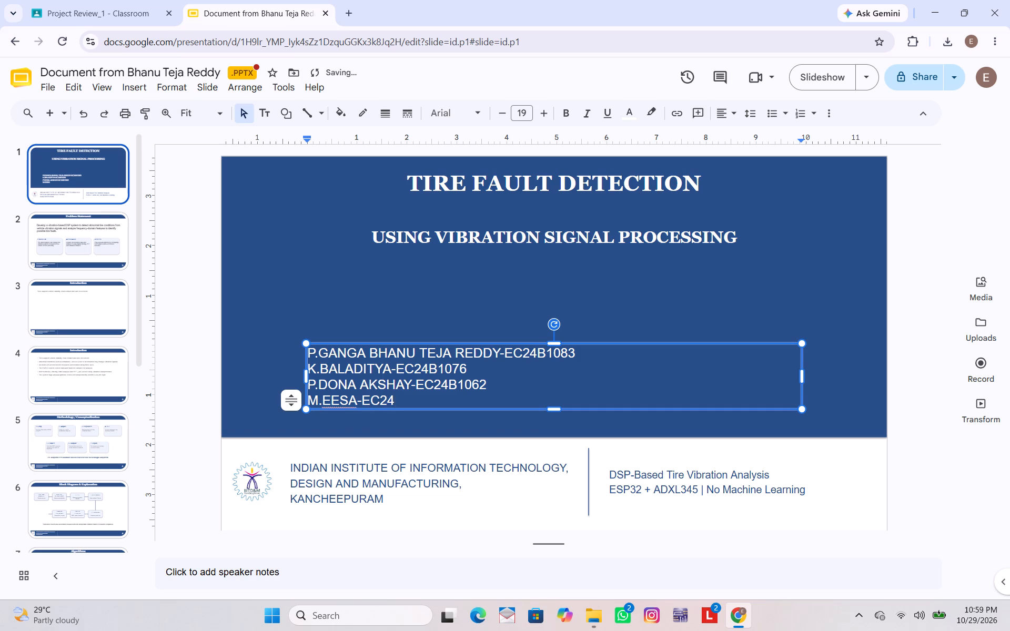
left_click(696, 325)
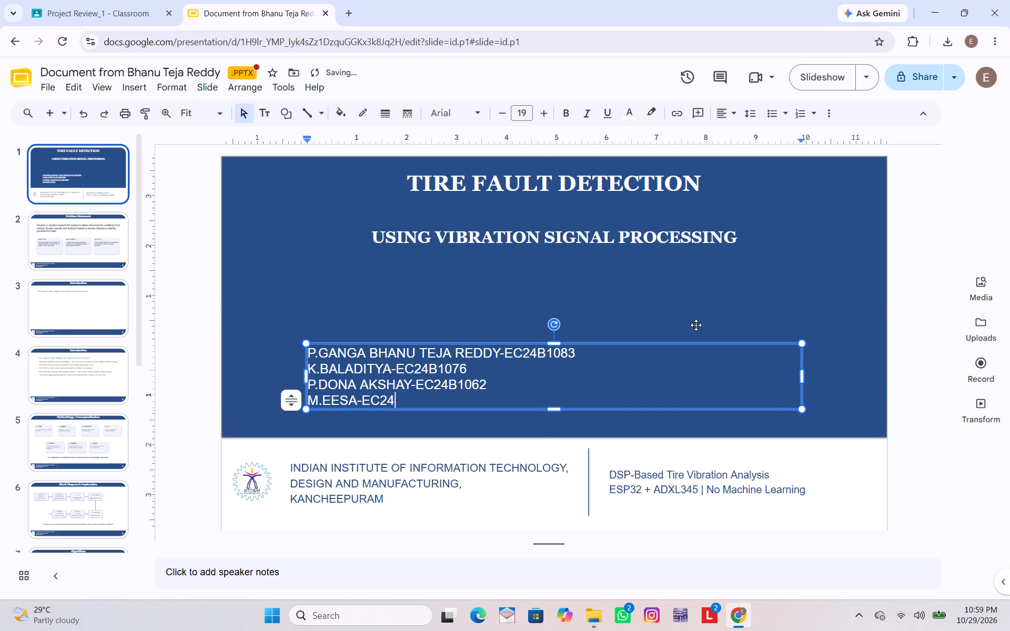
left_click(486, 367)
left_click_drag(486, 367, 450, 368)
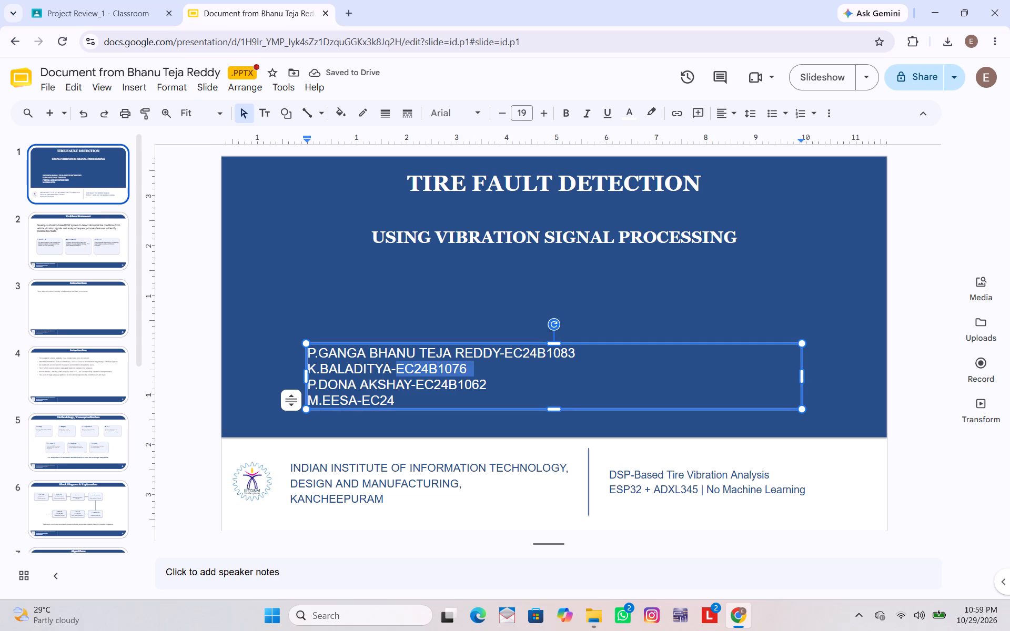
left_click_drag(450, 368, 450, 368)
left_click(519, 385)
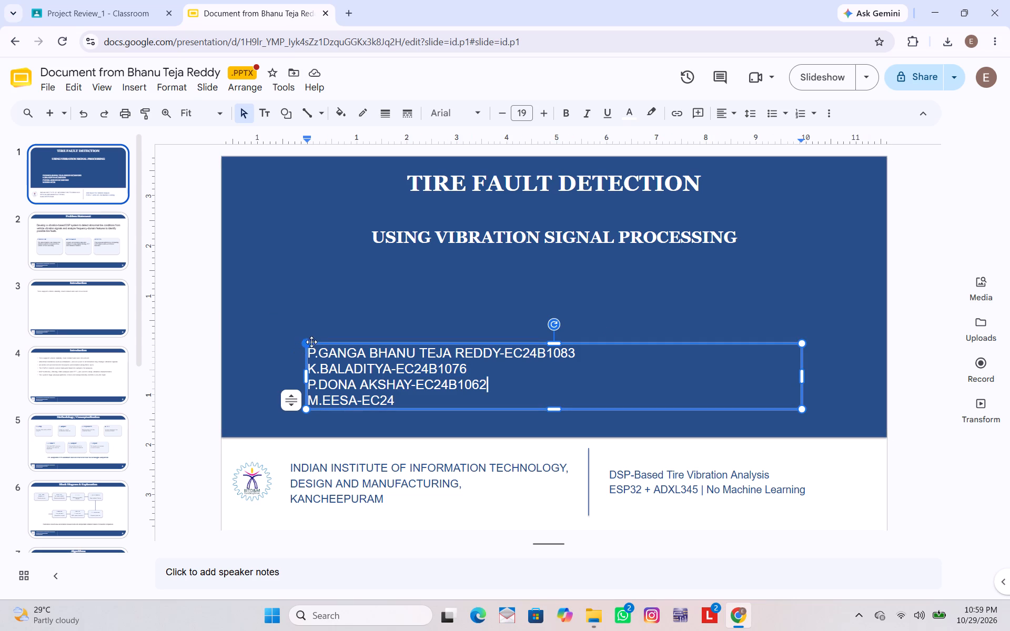
Narrow the team names box to the right part of the title slide and raise its top edge to just below the subtitle.
left_click_drag(307, 344, 680, 352)
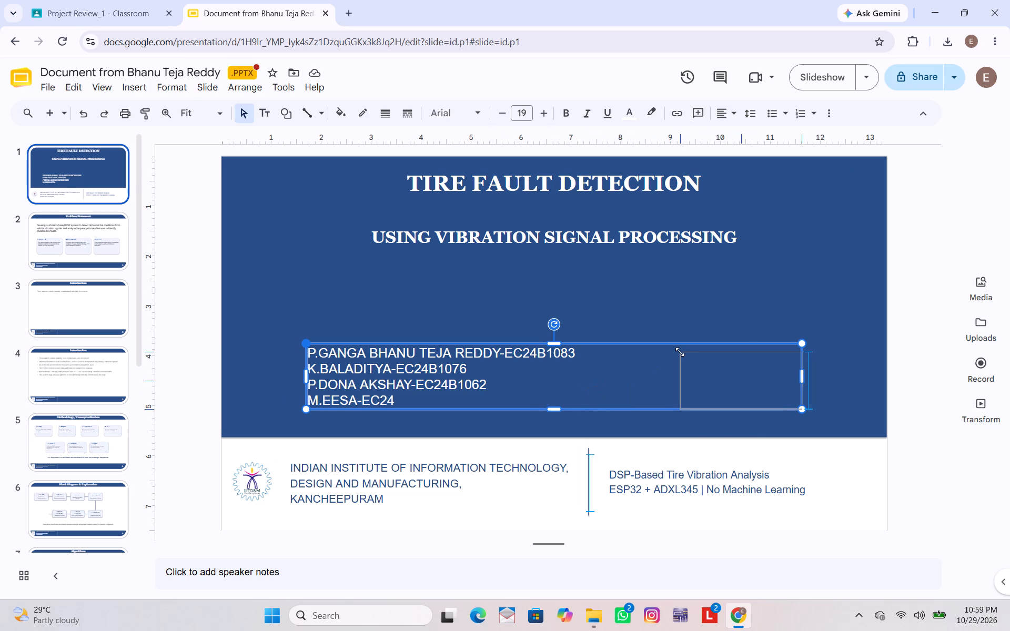
left_click_drag(680, 352, 684, 349)
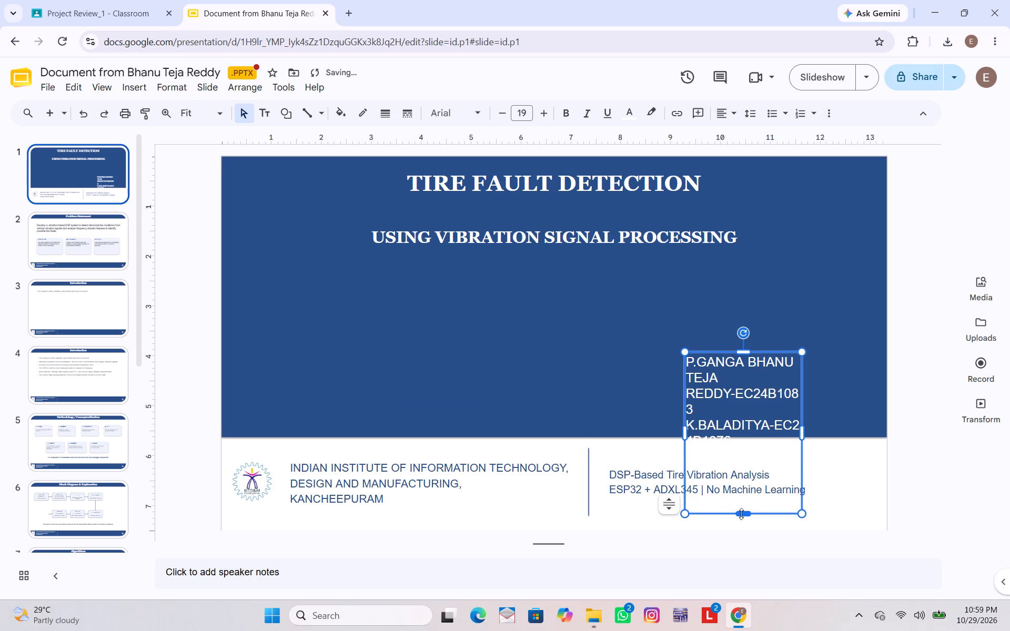
left_click_drag(741, 514, 741, 411)
left_click_drag(744, 353, 748, 279)
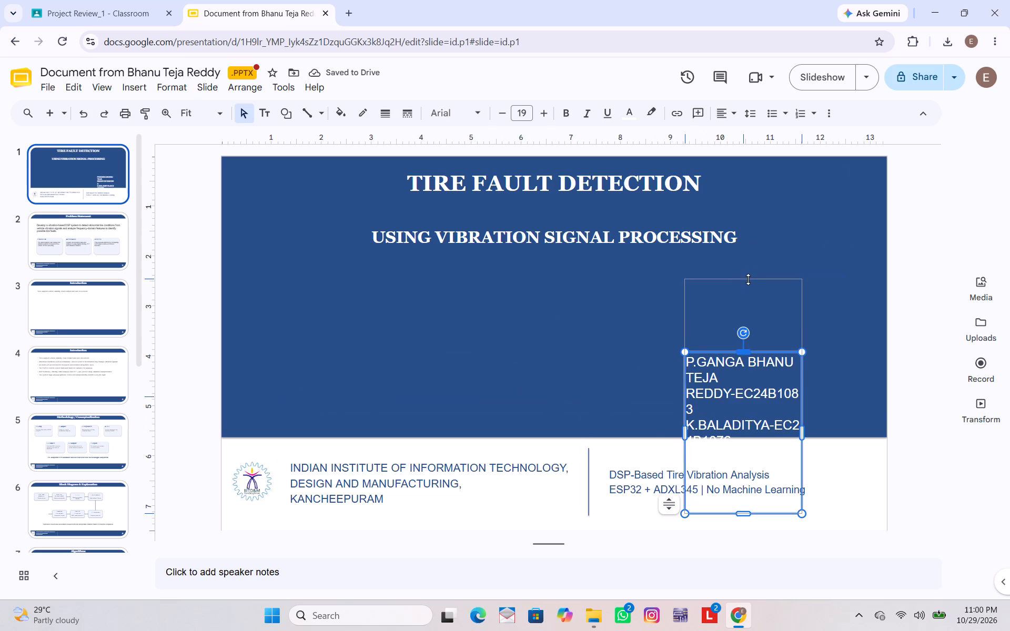
left_click_drag(748, 279, 749, 283)
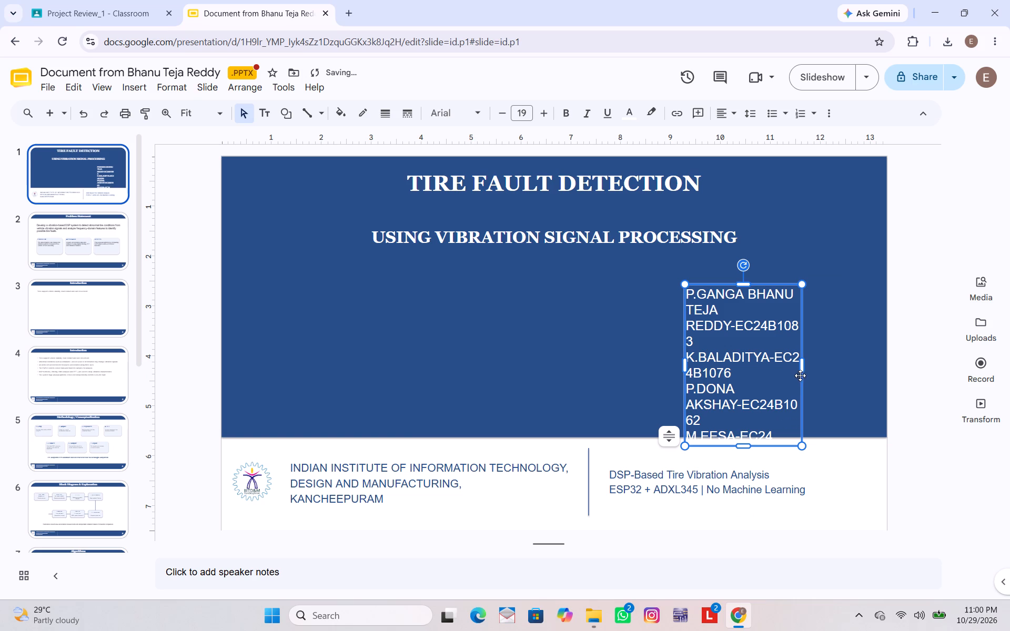
Widen the team names box to the slide's right edge, about 4 inches wide, and place it in the blue area's lower right corner.
left_click_drag(804, 362, 906, 361)
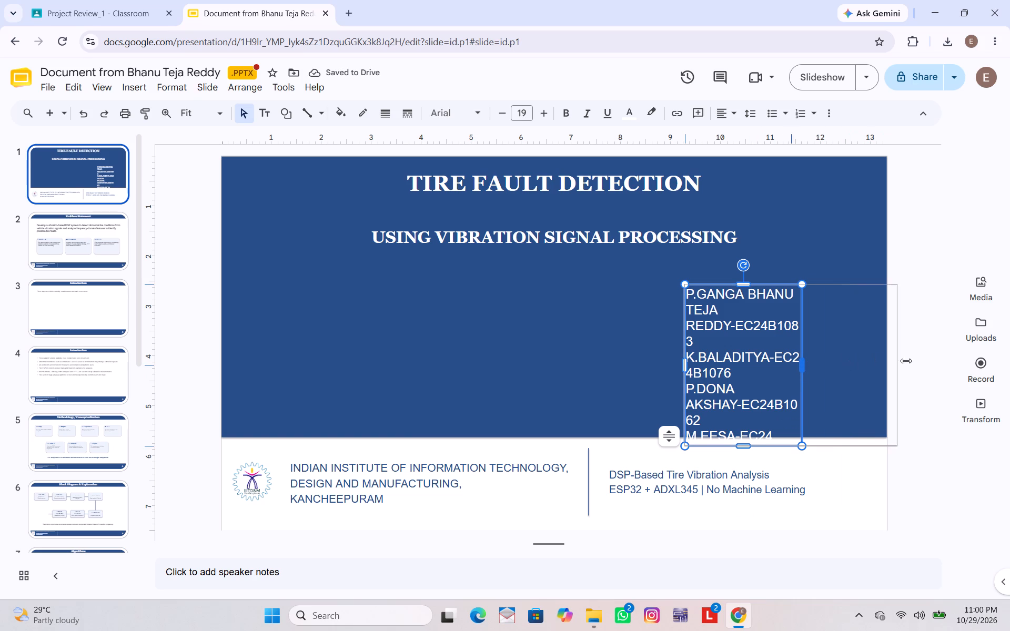
left_click_drag(906, 361, 883, 361)
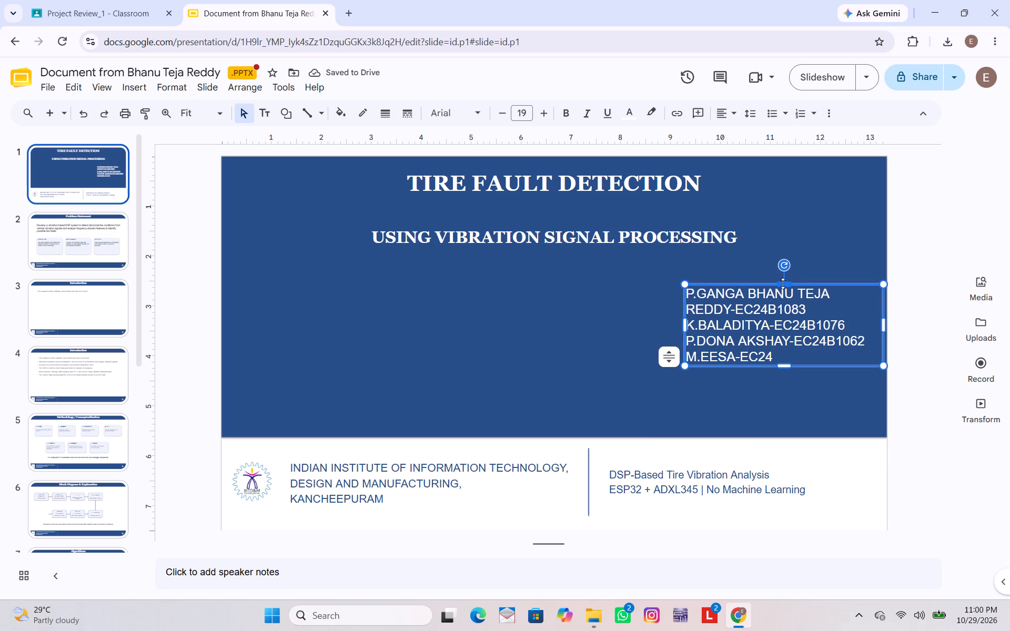
left_click_drag(783, 283, 787, 247)
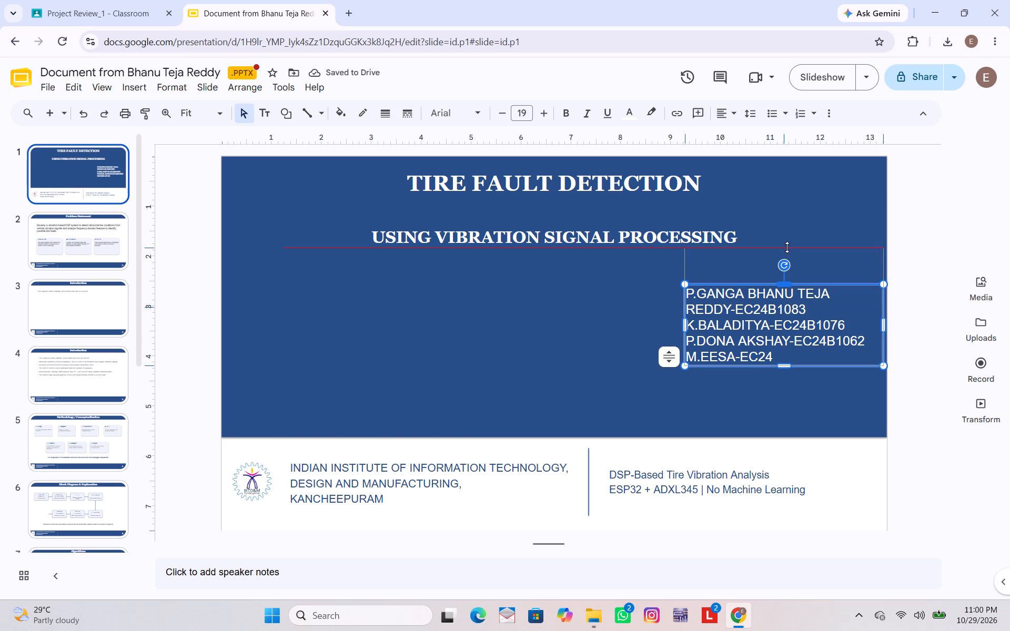
left_click_drag(787, 247, 755, 338)
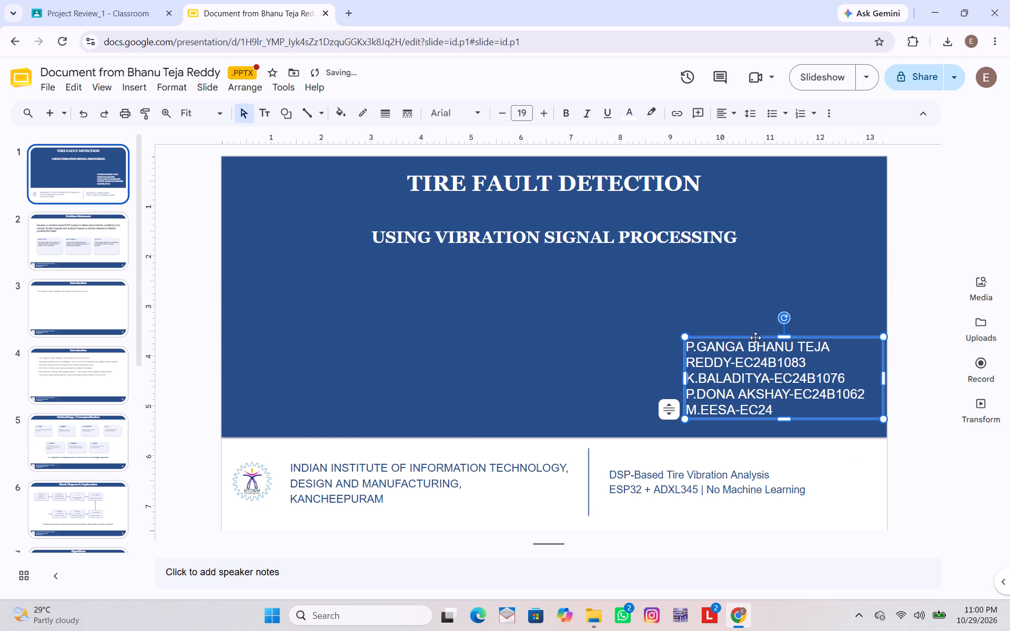
left_click(845, 319)
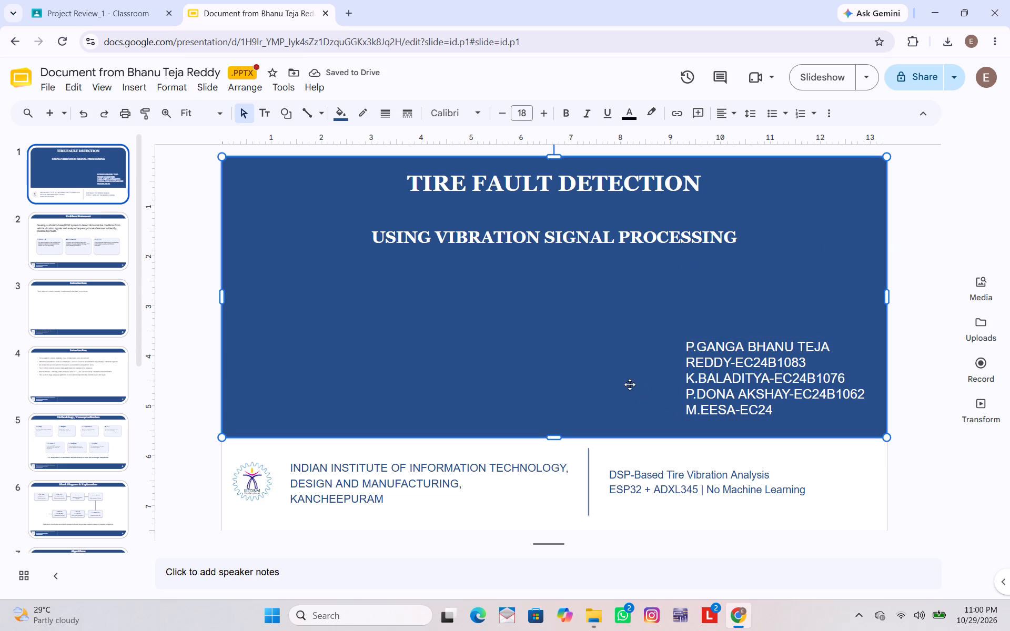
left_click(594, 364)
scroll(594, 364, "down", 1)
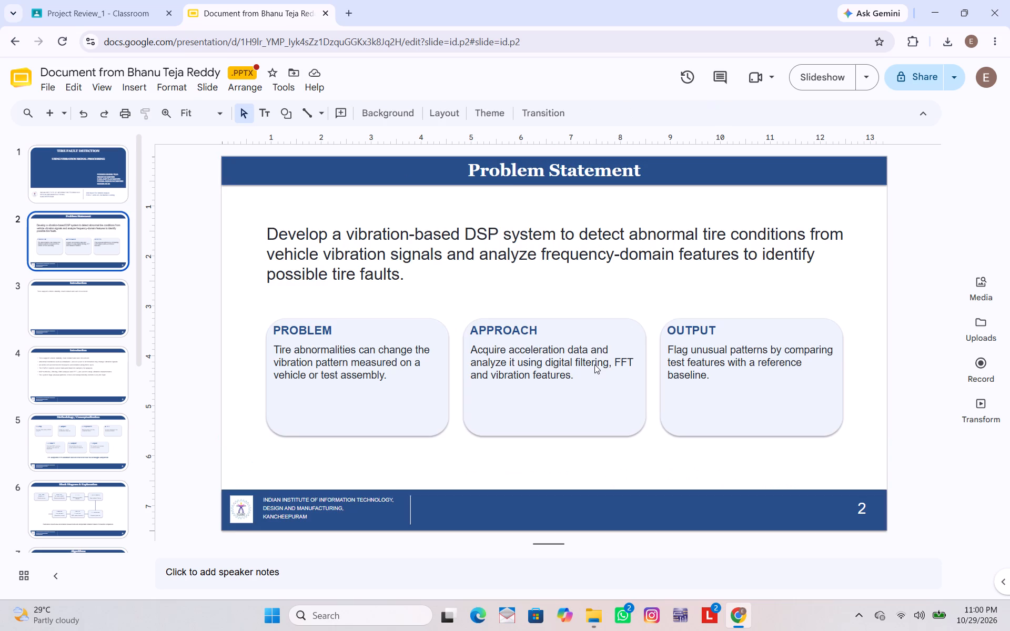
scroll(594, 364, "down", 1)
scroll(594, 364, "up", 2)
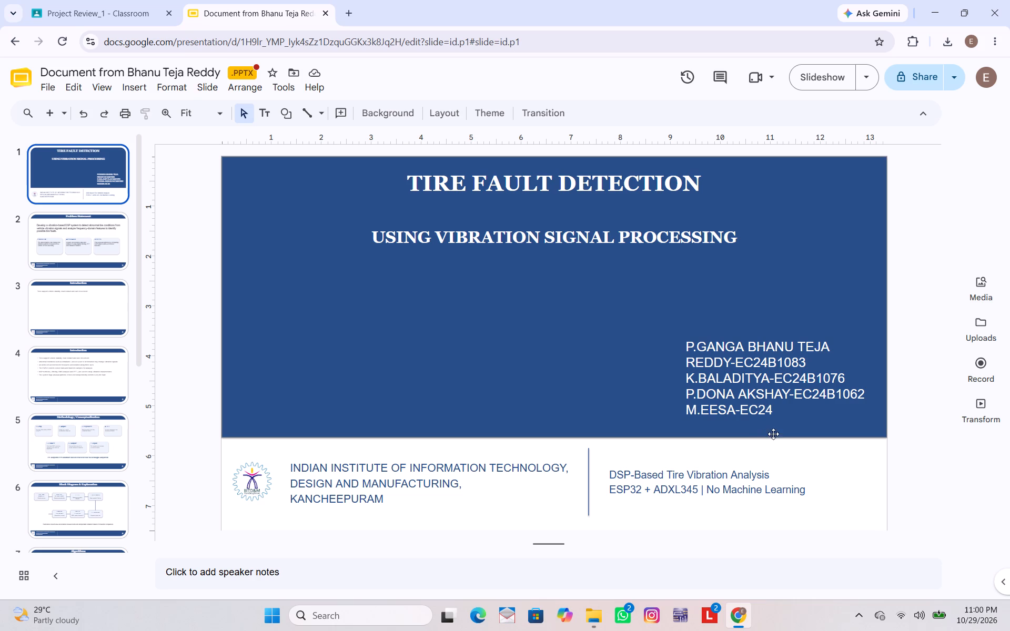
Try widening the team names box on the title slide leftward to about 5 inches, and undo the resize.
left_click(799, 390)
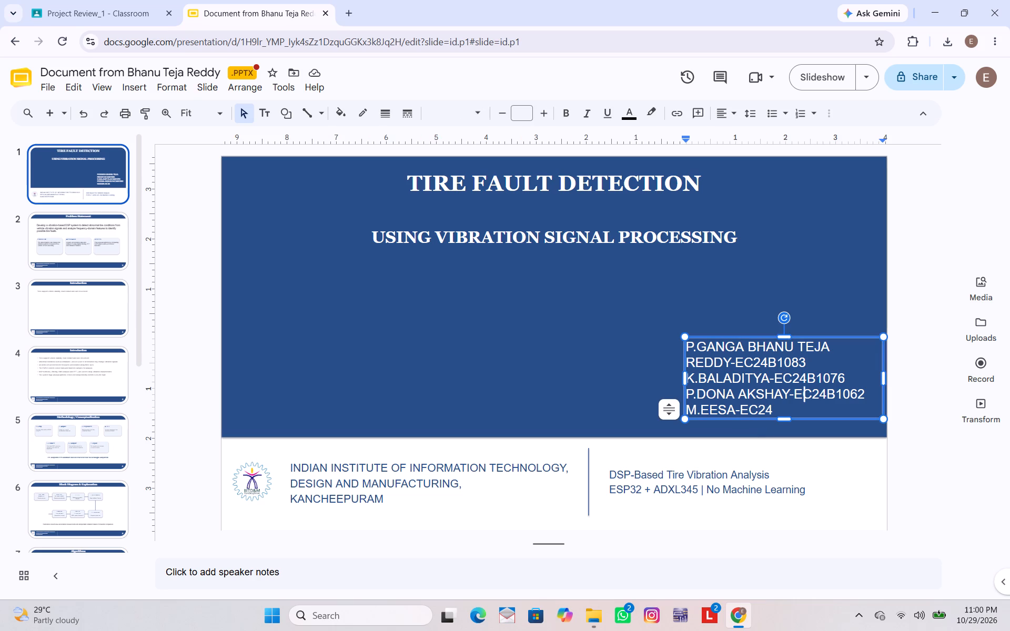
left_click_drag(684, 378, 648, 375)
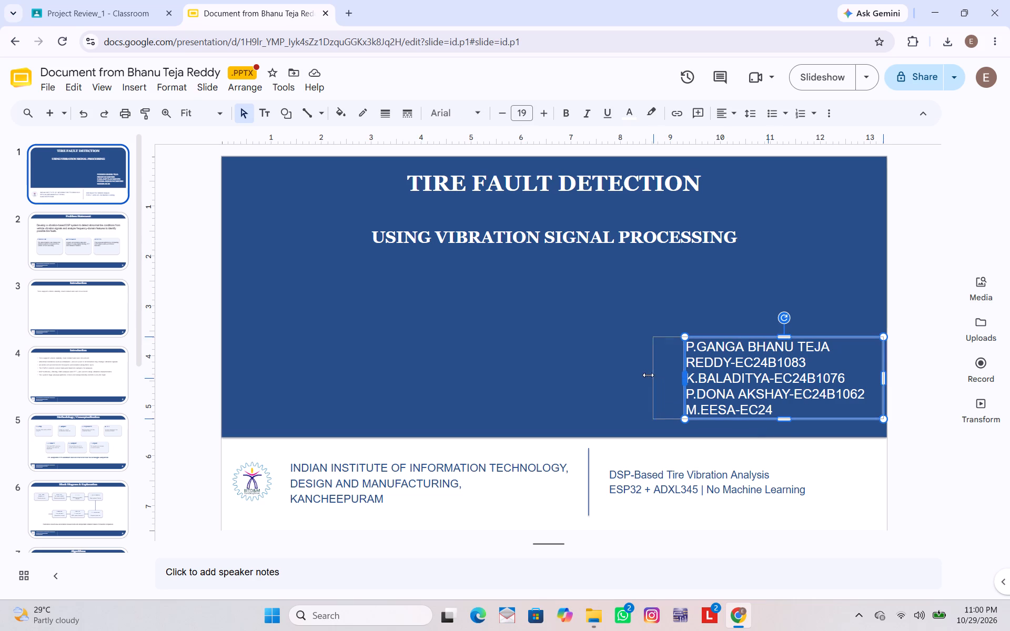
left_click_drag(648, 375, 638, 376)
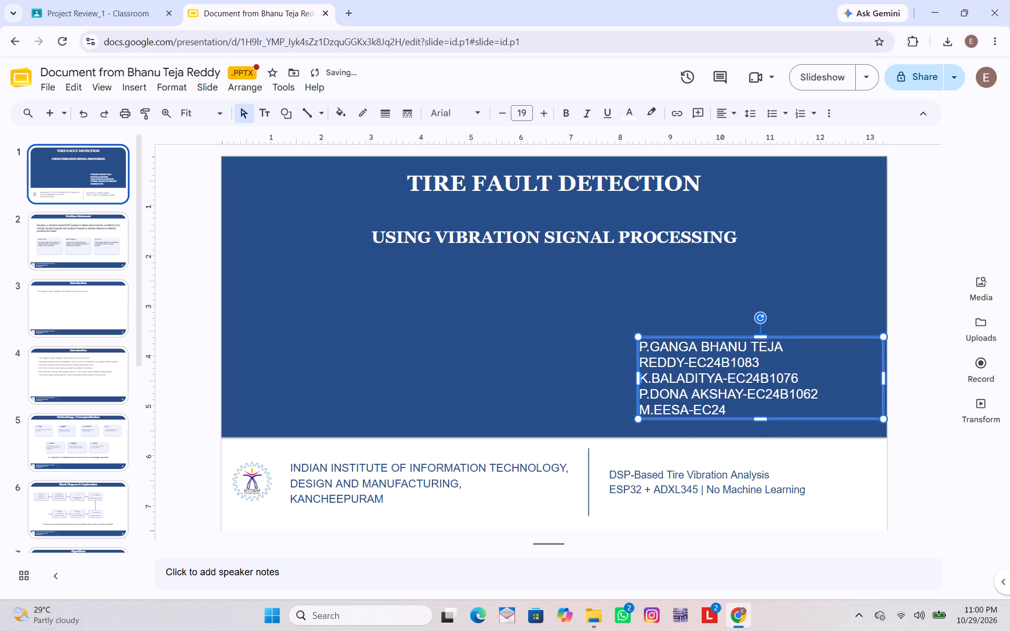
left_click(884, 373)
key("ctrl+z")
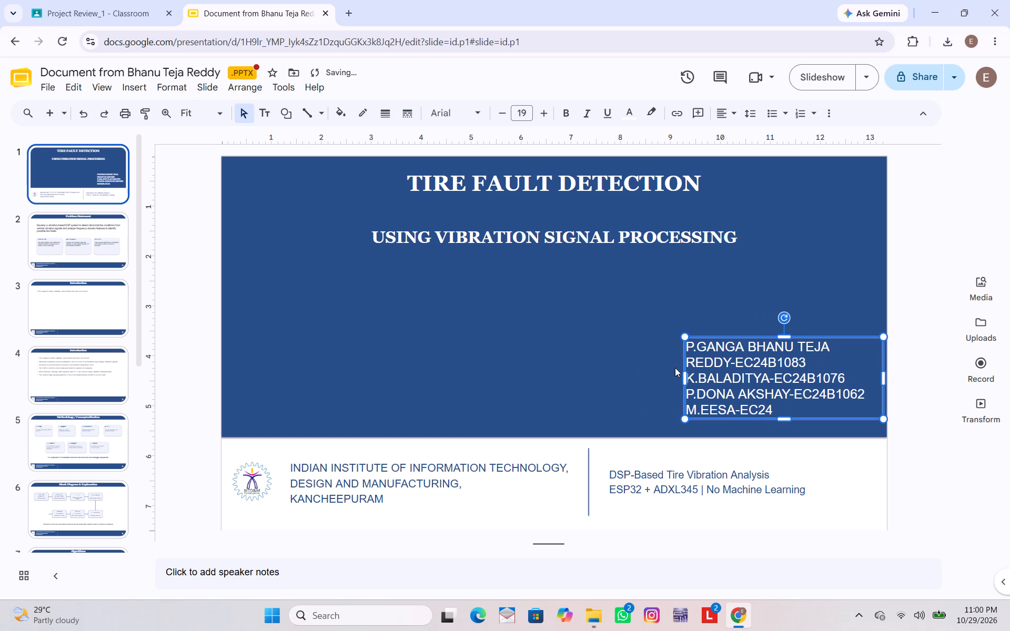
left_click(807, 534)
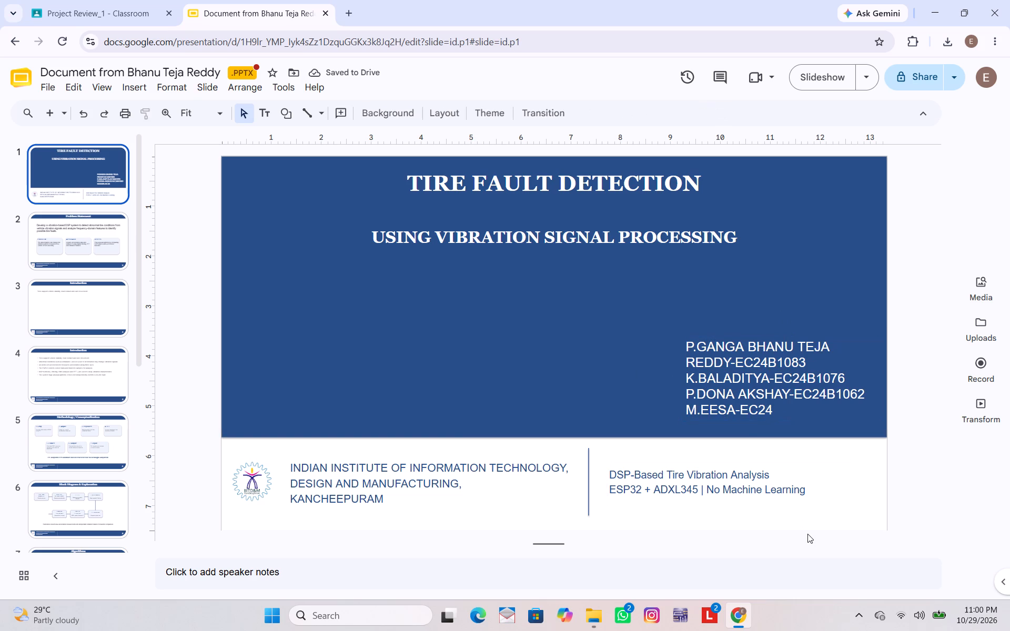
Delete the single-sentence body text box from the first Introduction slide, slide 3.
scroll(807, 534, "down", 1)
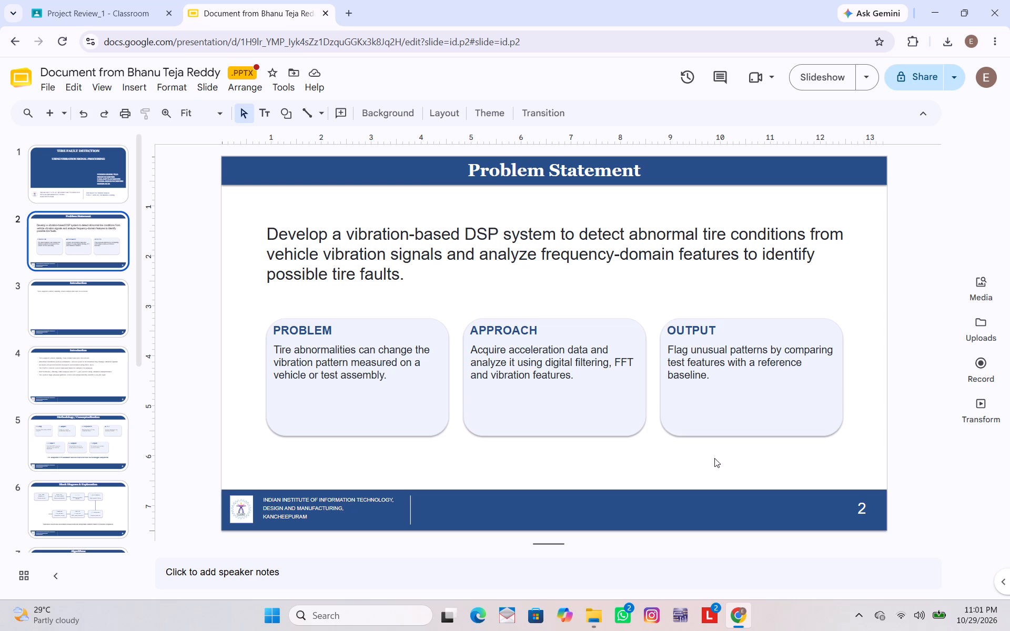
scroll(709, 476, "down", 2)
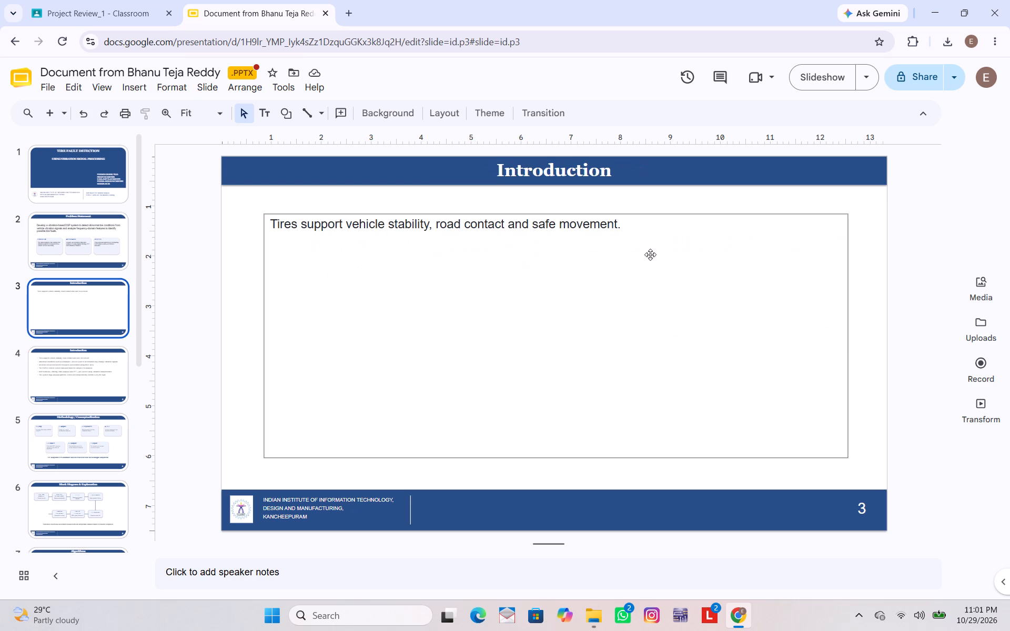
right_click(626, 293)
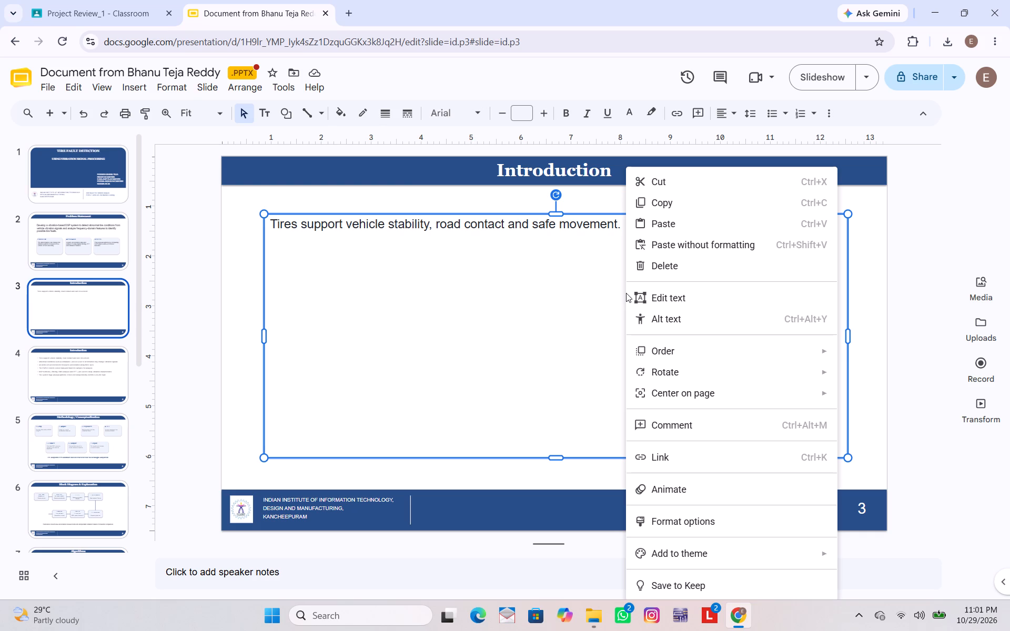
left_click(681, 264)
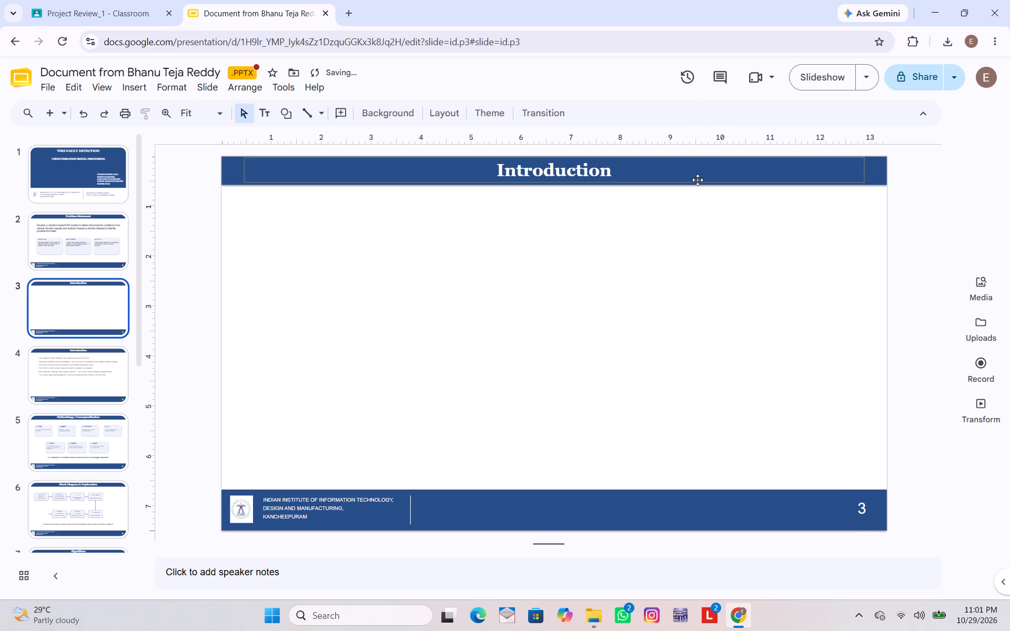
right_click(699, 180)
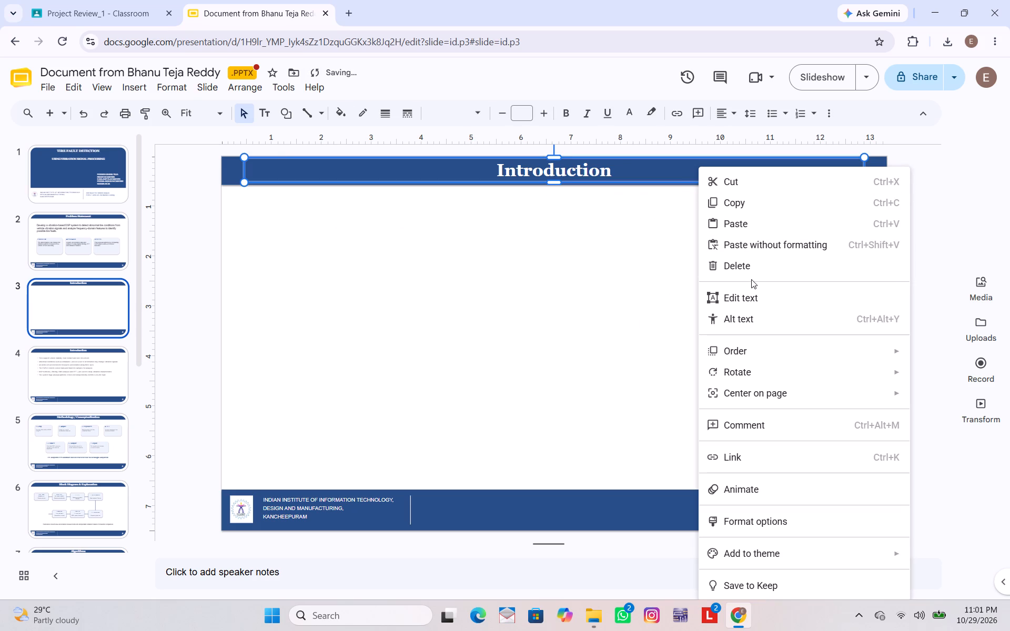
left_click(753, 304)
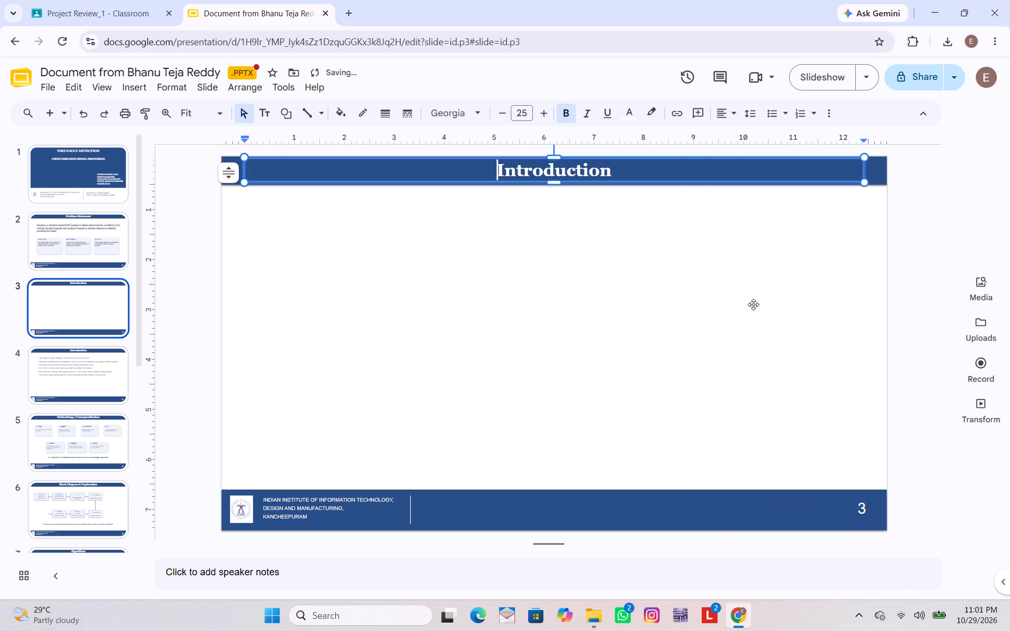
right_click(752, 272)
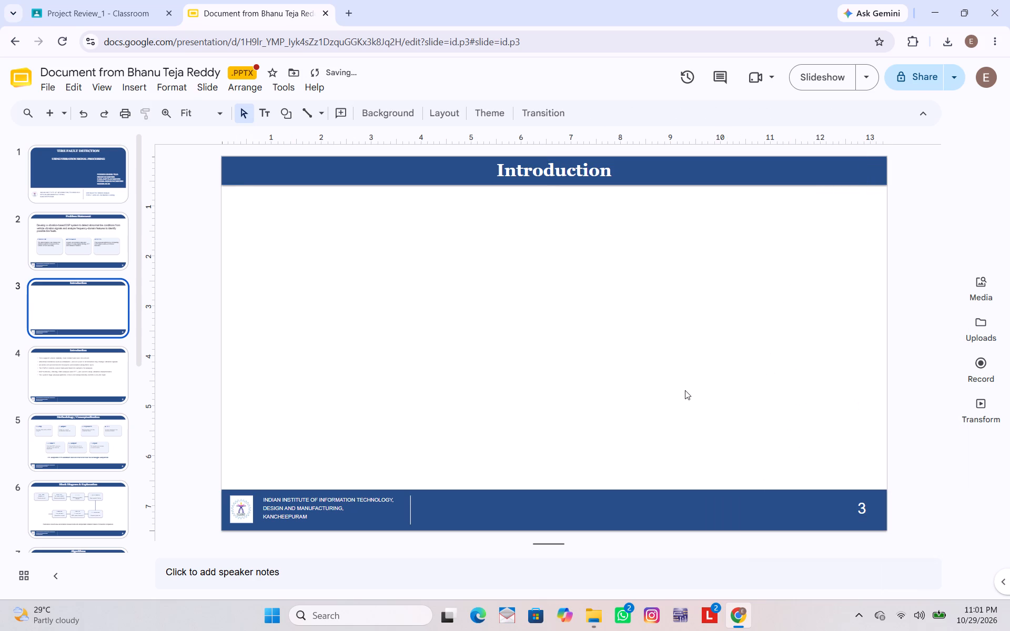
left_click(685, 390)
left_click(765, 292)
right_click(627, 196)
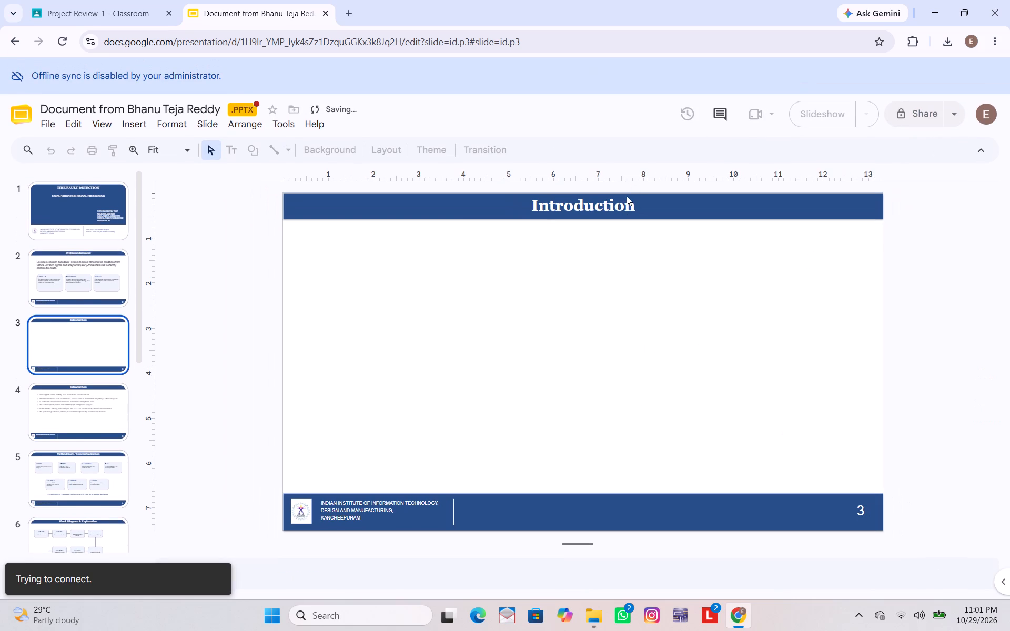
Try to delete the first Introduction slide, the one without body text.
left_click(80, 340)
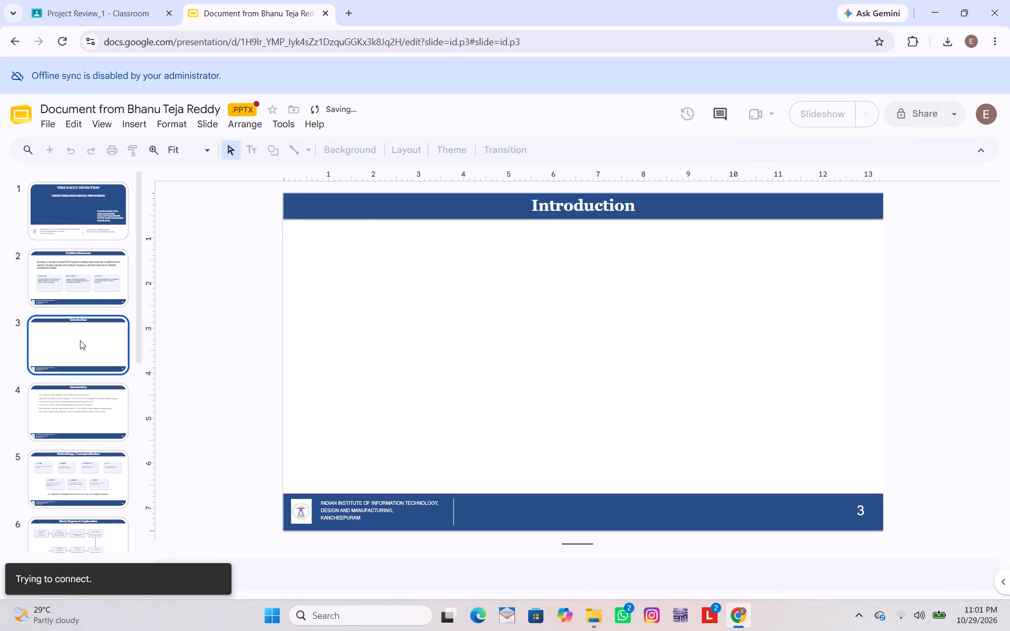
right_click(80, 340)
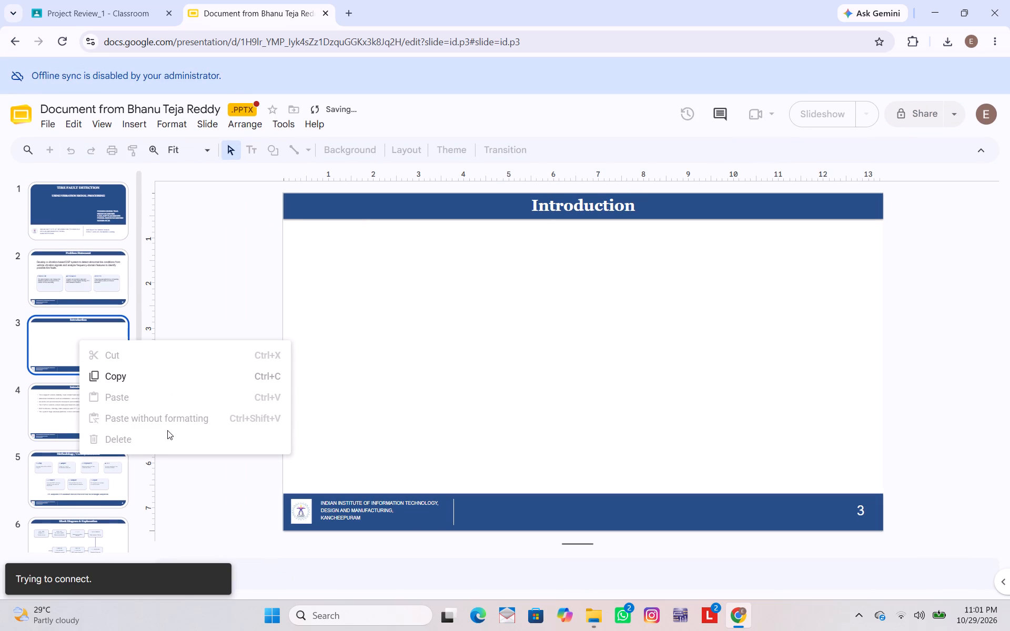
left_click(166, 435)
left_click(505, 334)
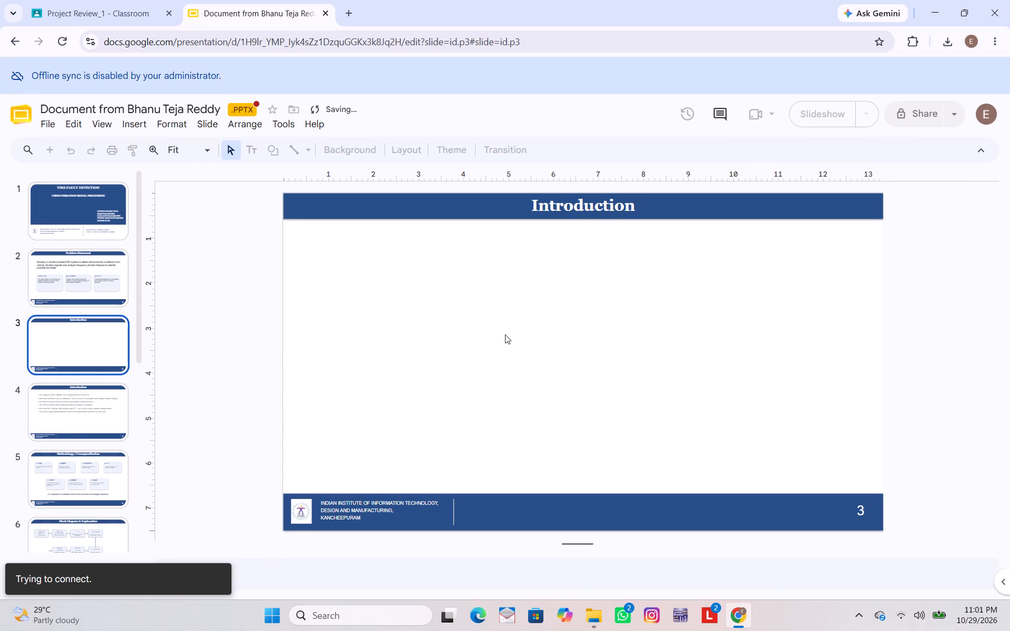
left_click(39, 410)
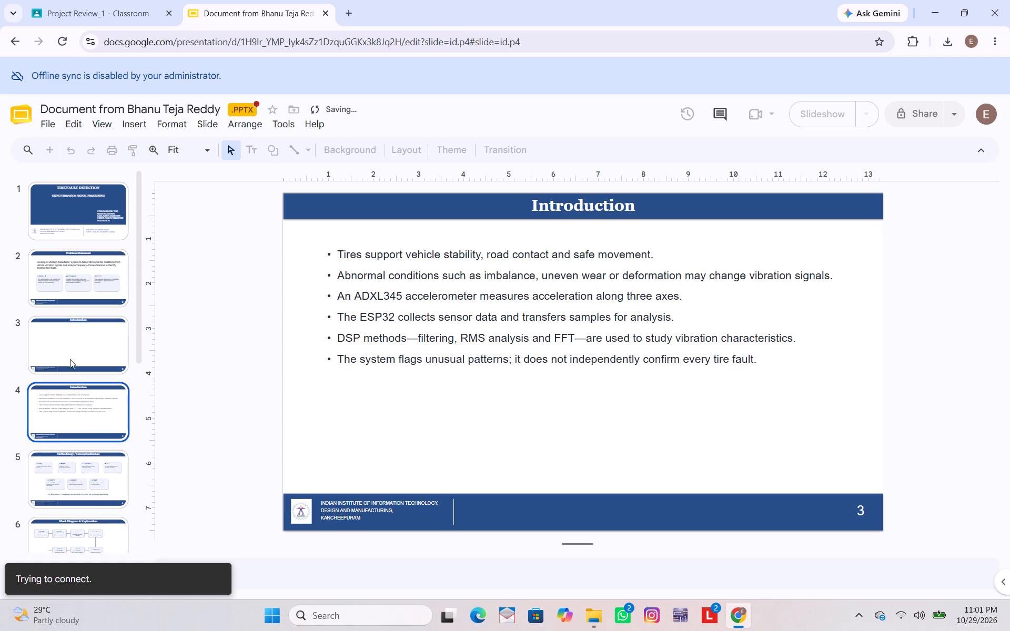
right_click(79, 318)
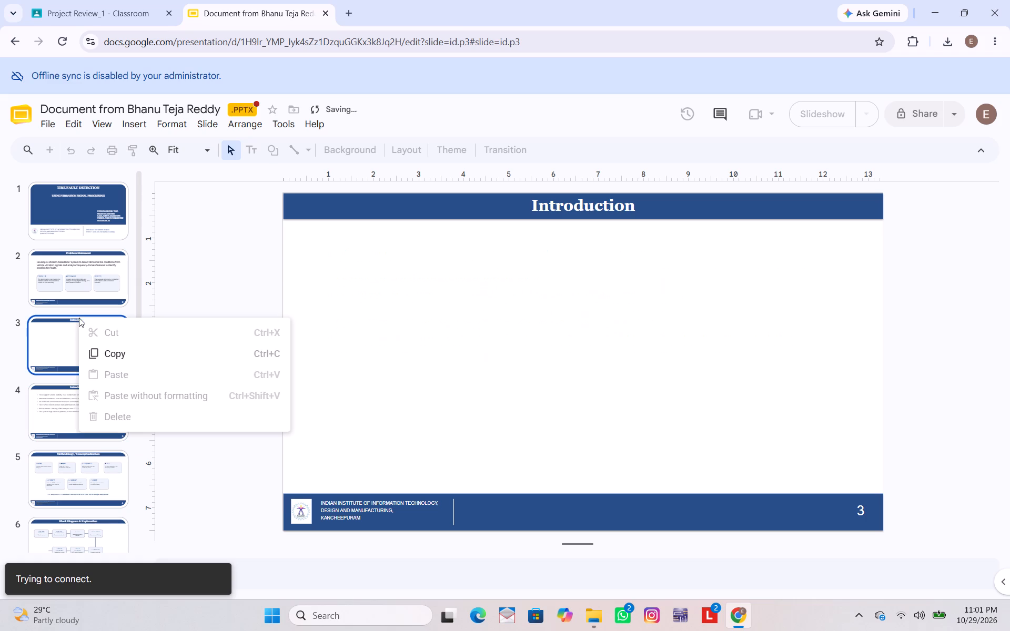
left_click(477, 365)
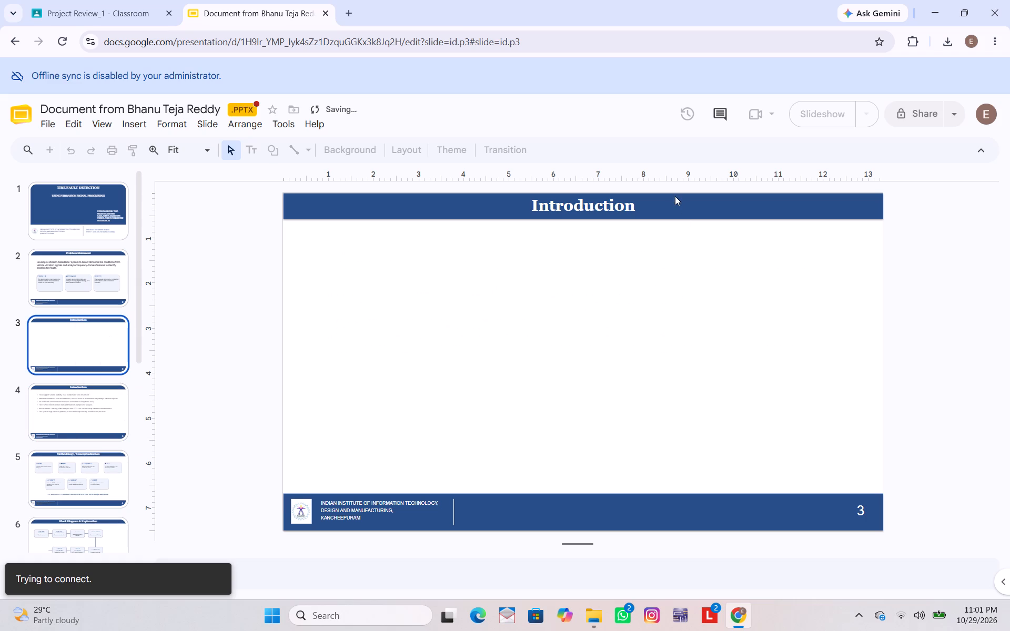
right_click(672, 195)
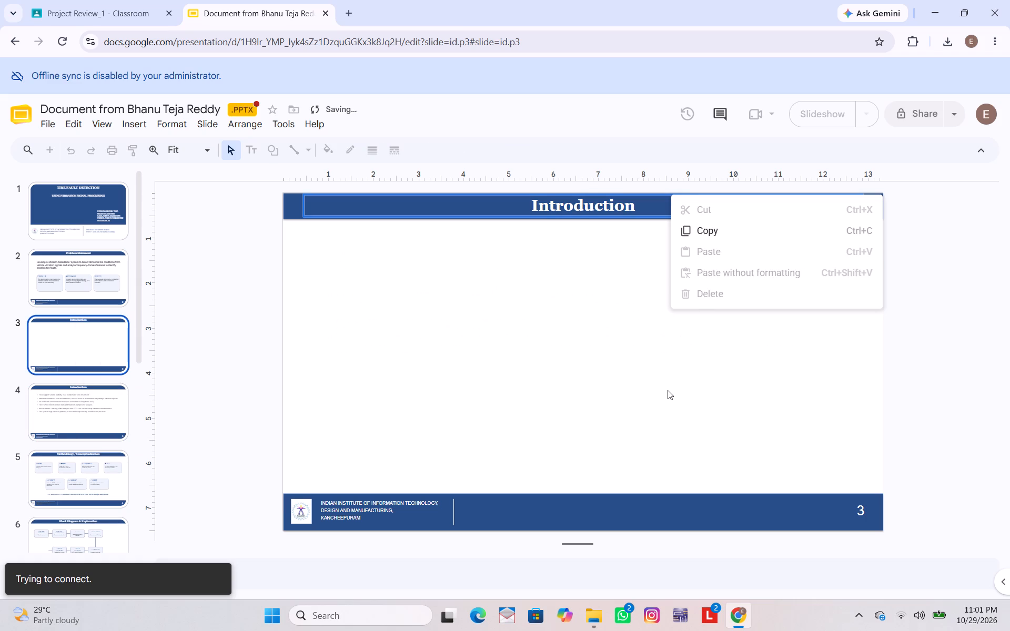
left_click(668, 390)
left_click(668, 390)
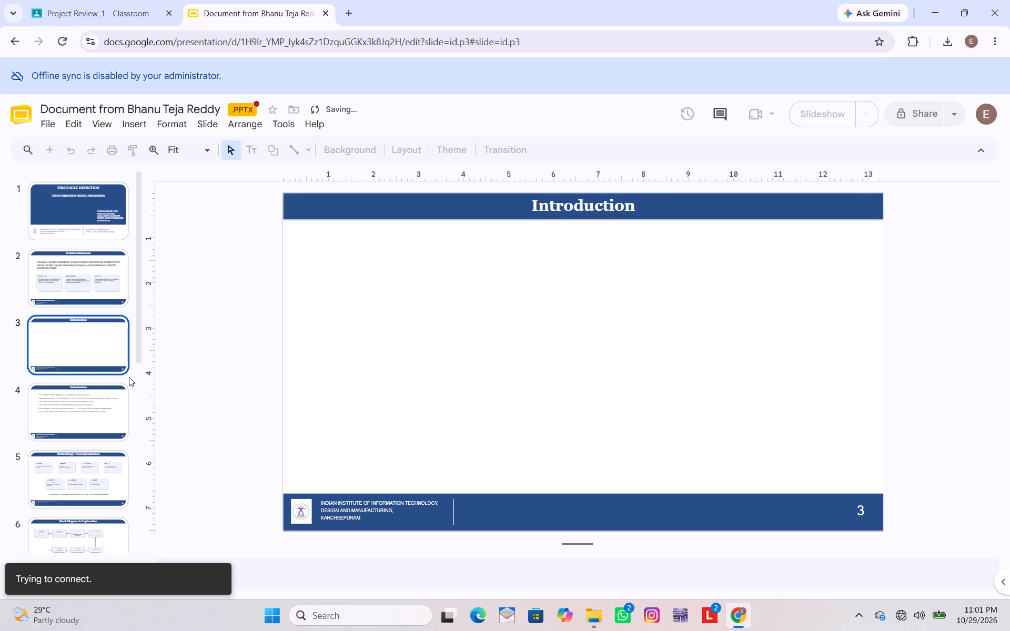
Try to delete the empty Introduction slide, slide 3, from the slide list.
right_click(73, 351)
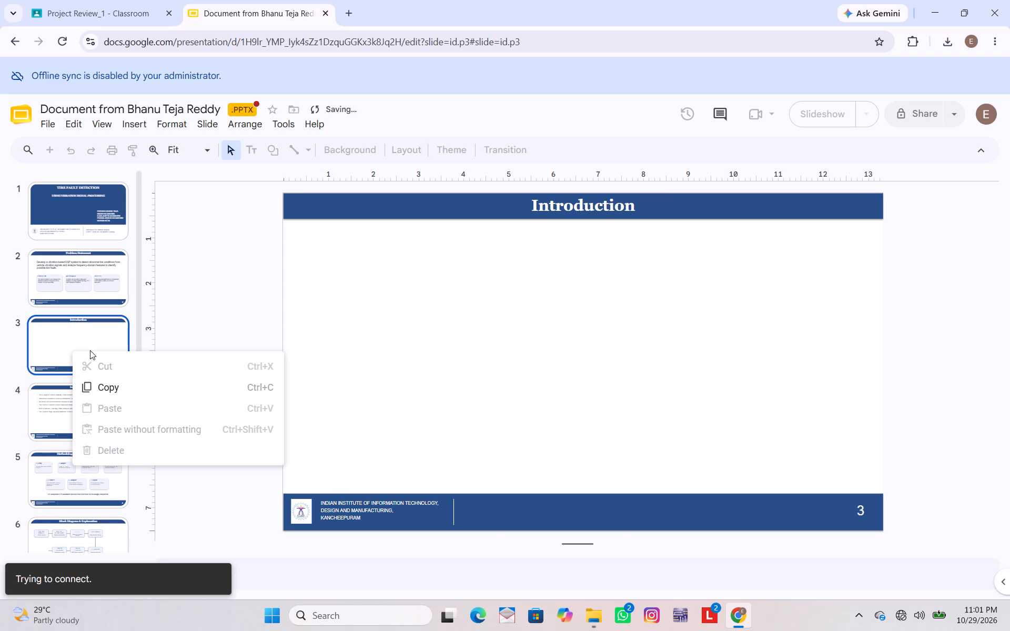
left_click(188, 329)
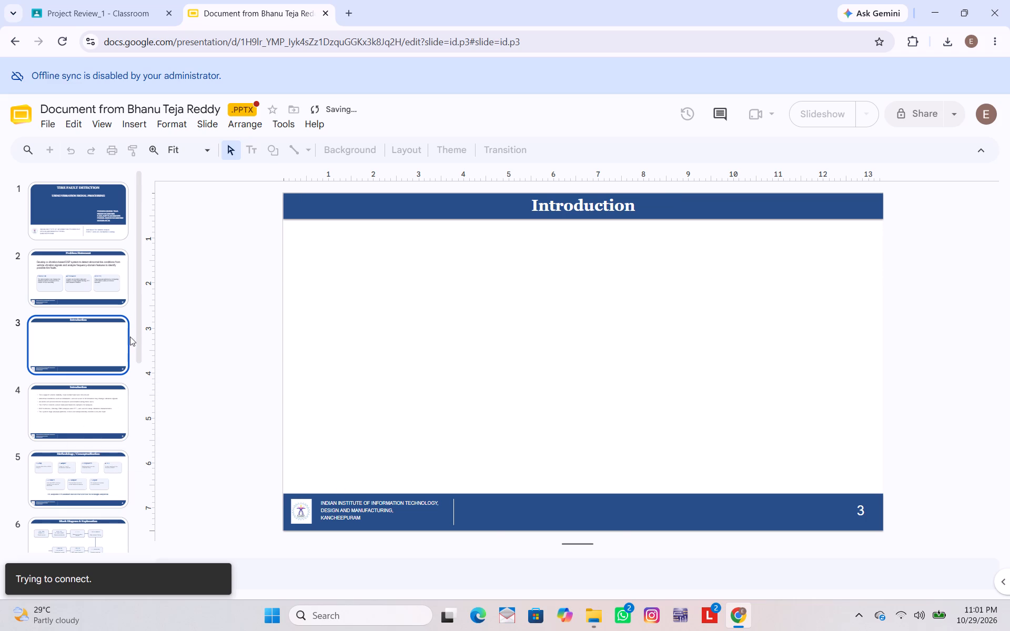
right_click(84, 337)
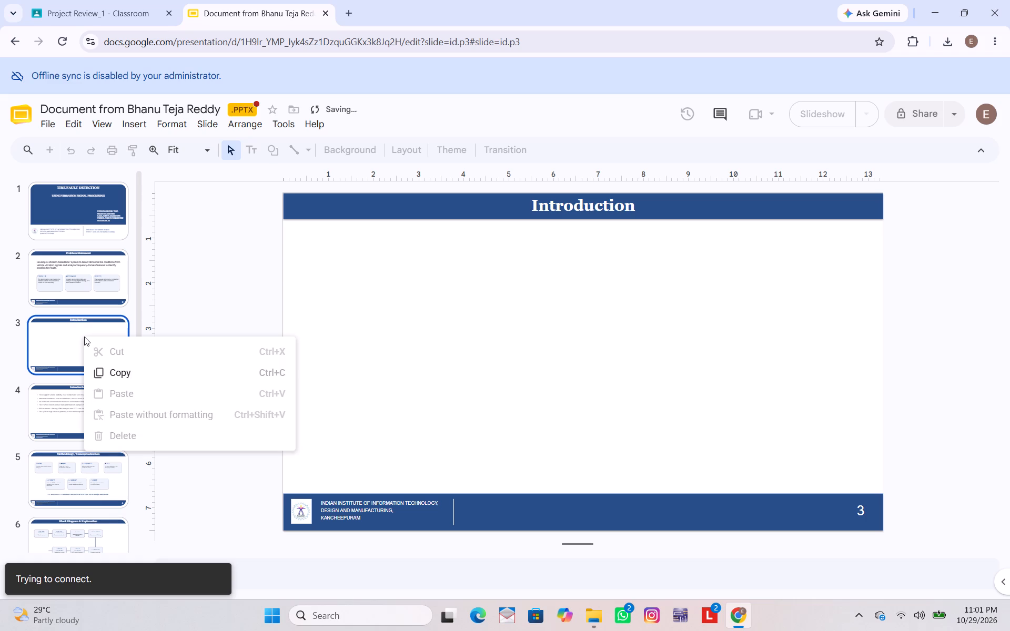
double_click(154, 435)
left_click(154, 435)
Connect the computer to the STUDENTS Wi-Fi network and return to the presentation.
left_click(910, 619)
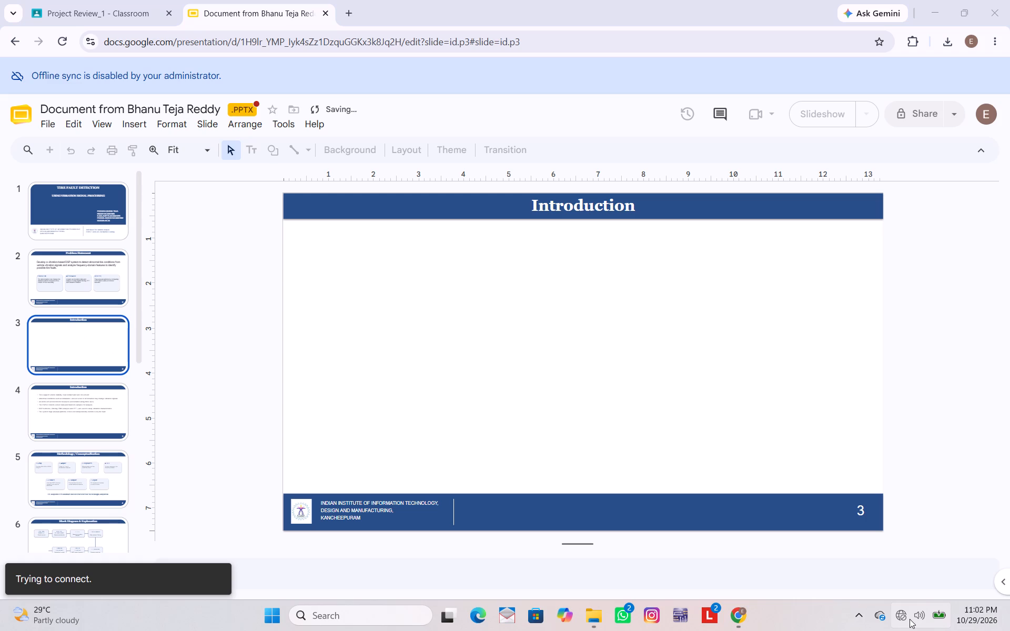
left_click(910, 619)
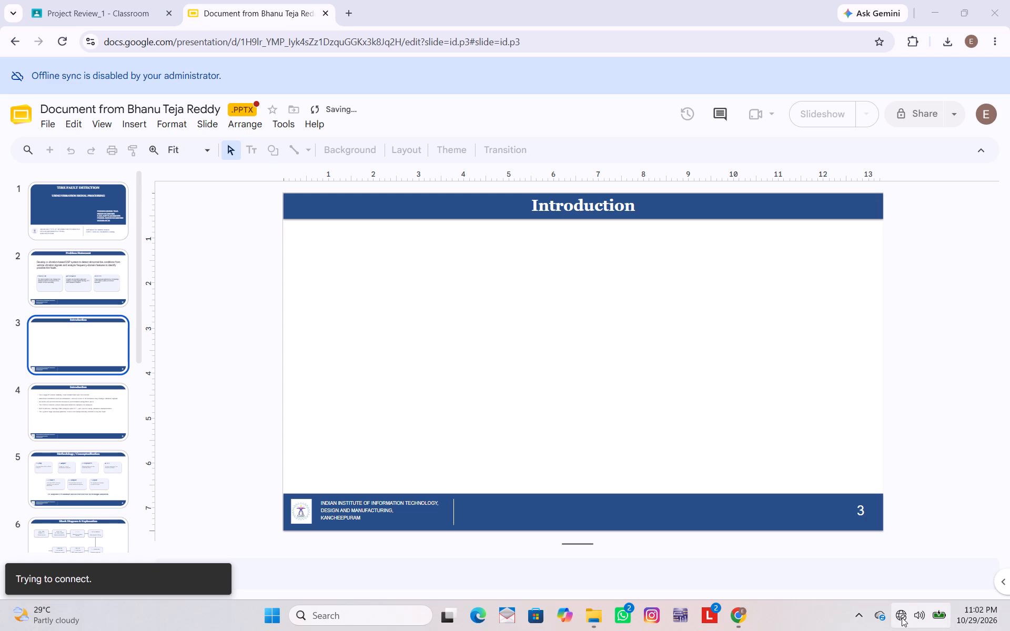
left_click(902, 617)
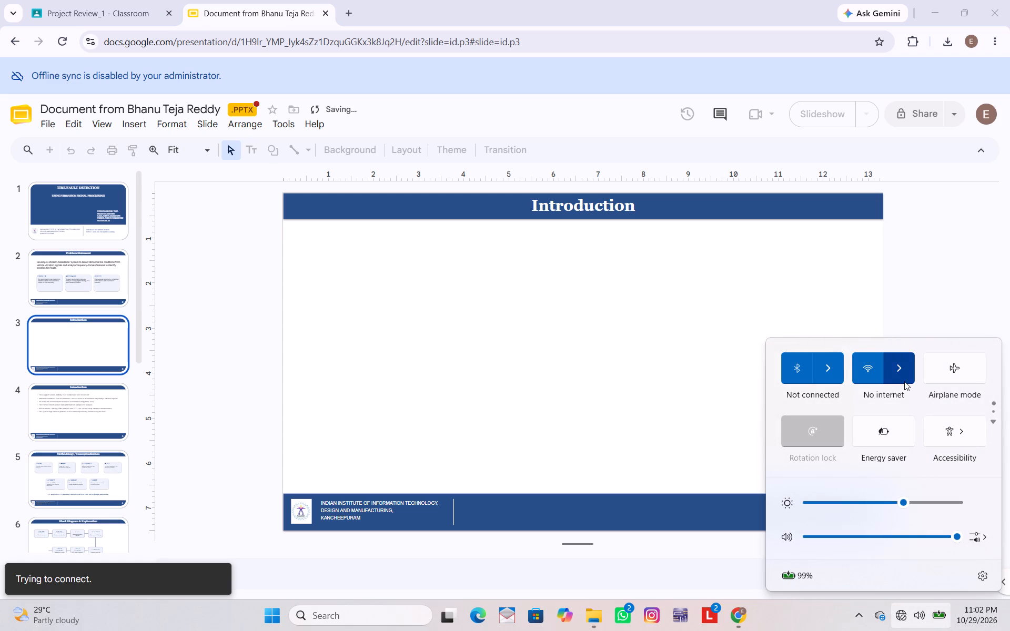
left_click(904, 381)
left_click(838, 452)
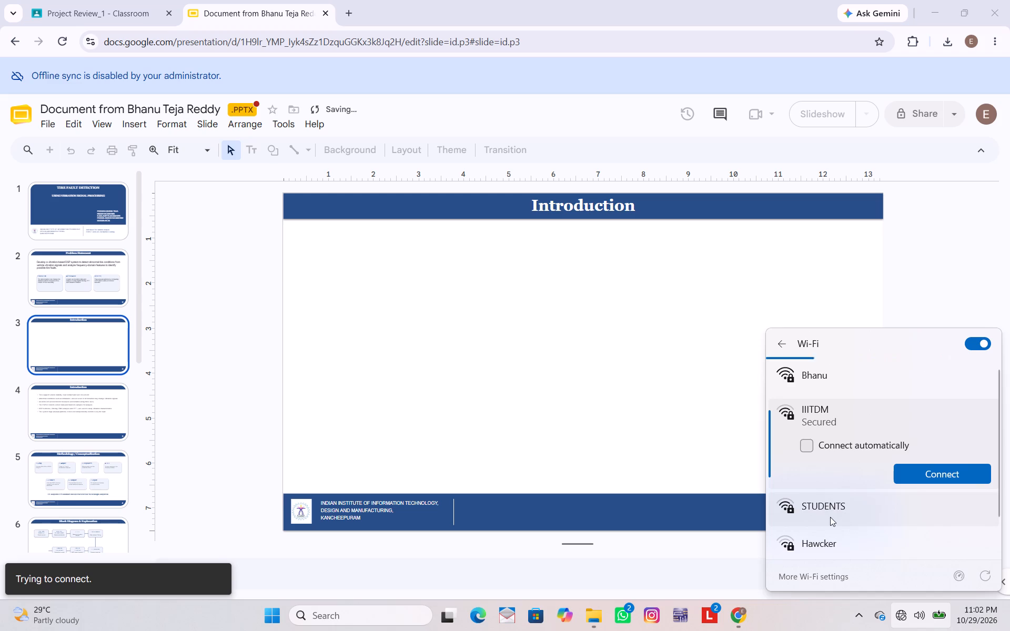
left_click(830, 517)
left_click(932, 511)
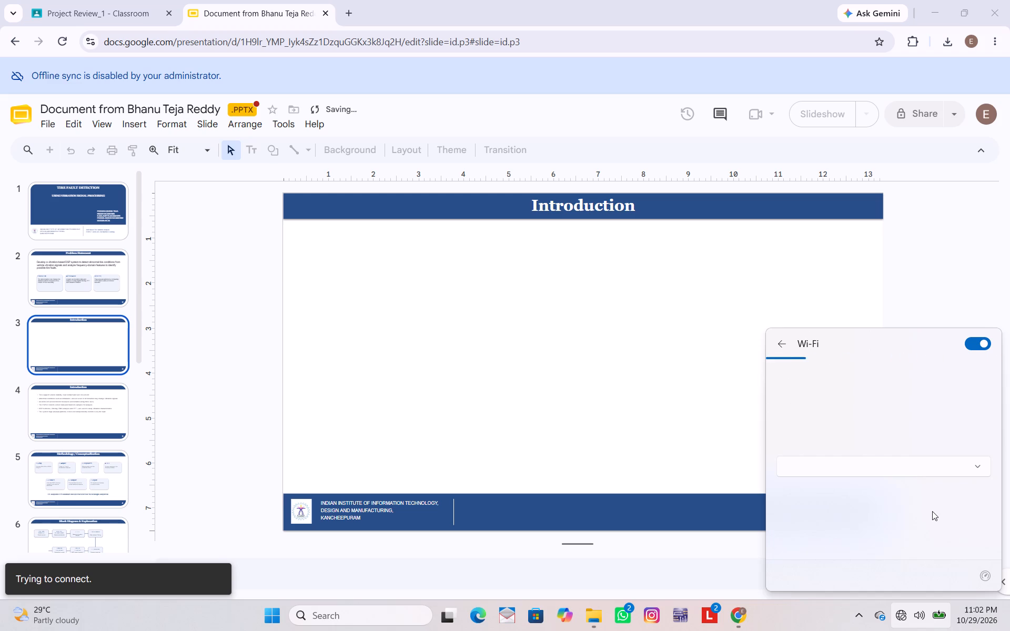
scroll(874, 422, "up", 8)
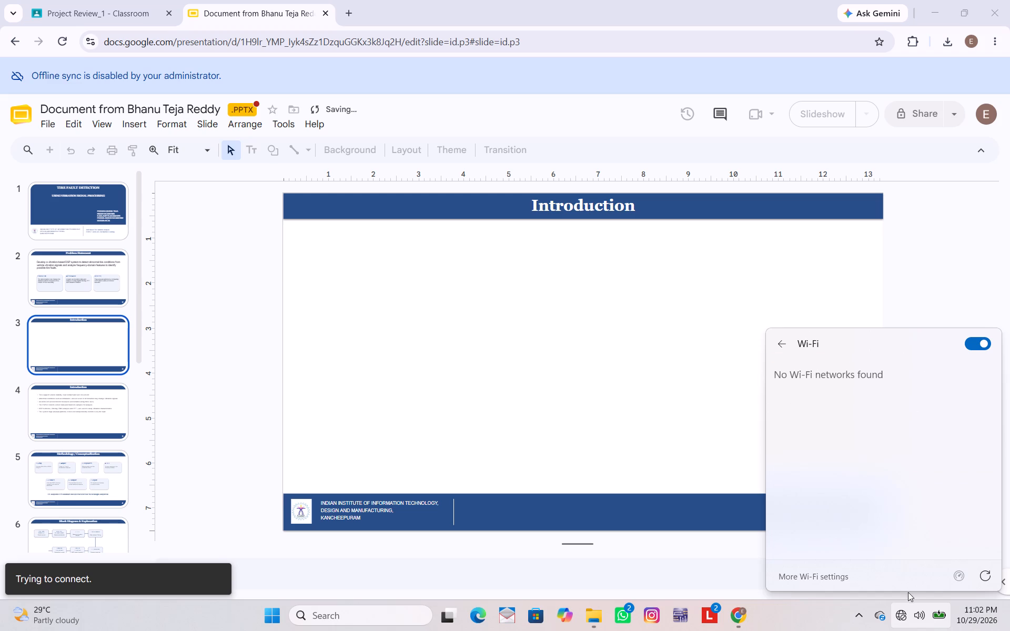
left_click(990, 582)
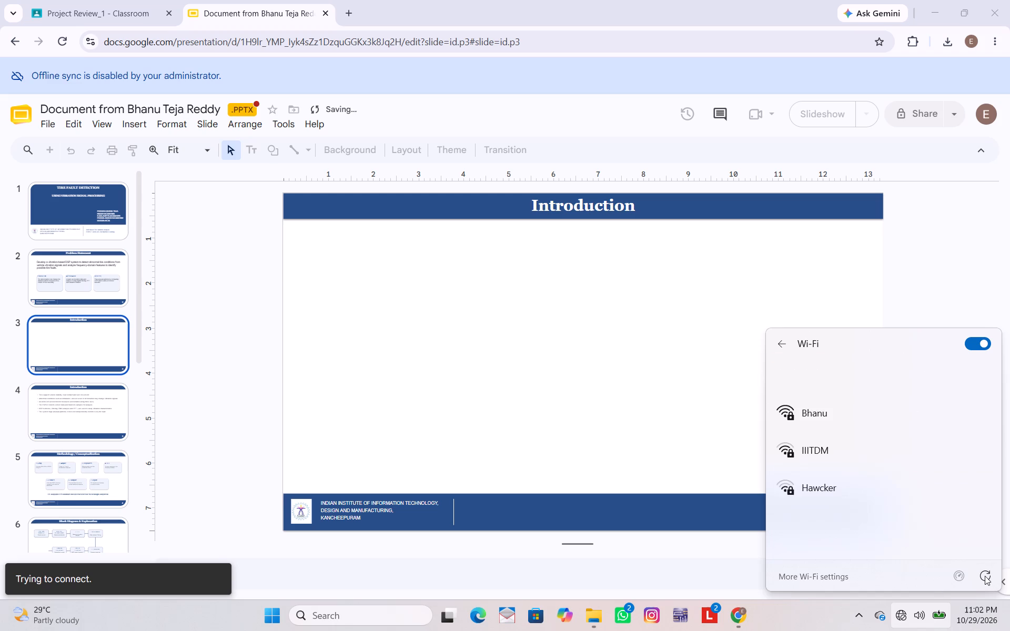
left_click(985, 576)
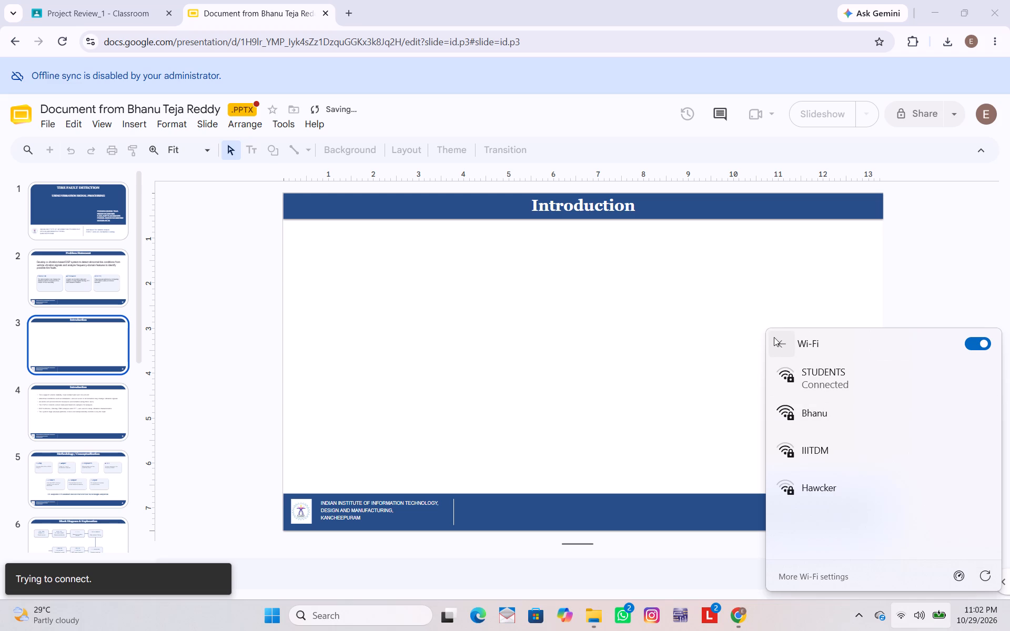
left_click(774, 338)
left_click(979, 313)
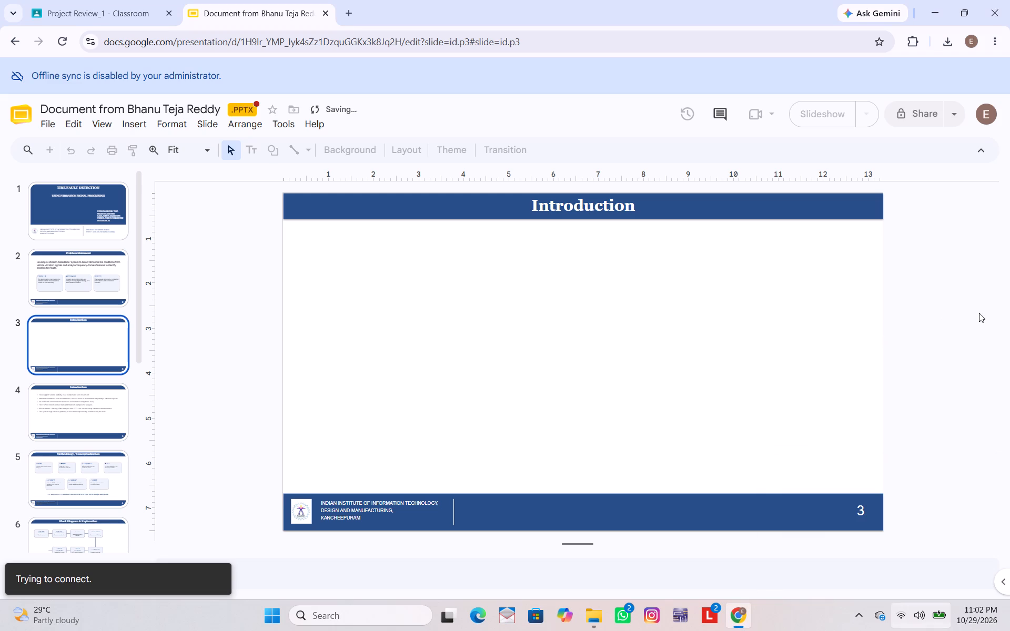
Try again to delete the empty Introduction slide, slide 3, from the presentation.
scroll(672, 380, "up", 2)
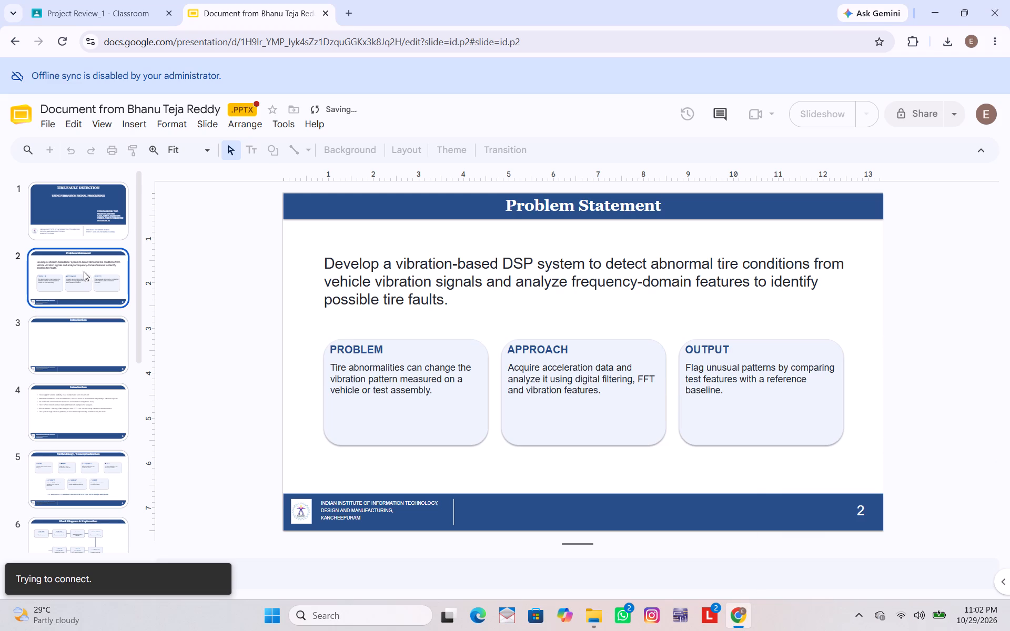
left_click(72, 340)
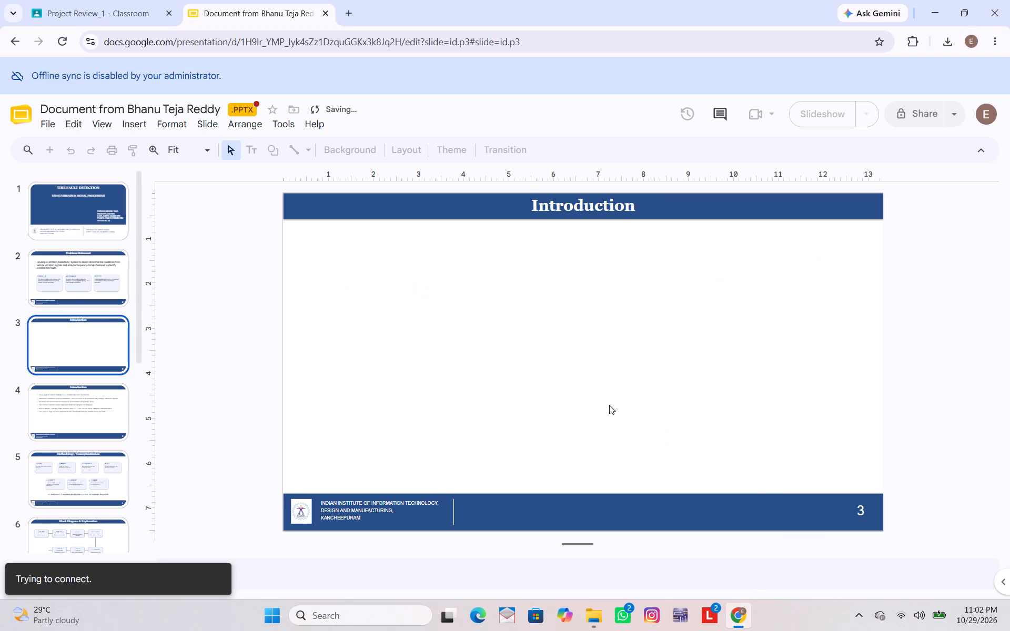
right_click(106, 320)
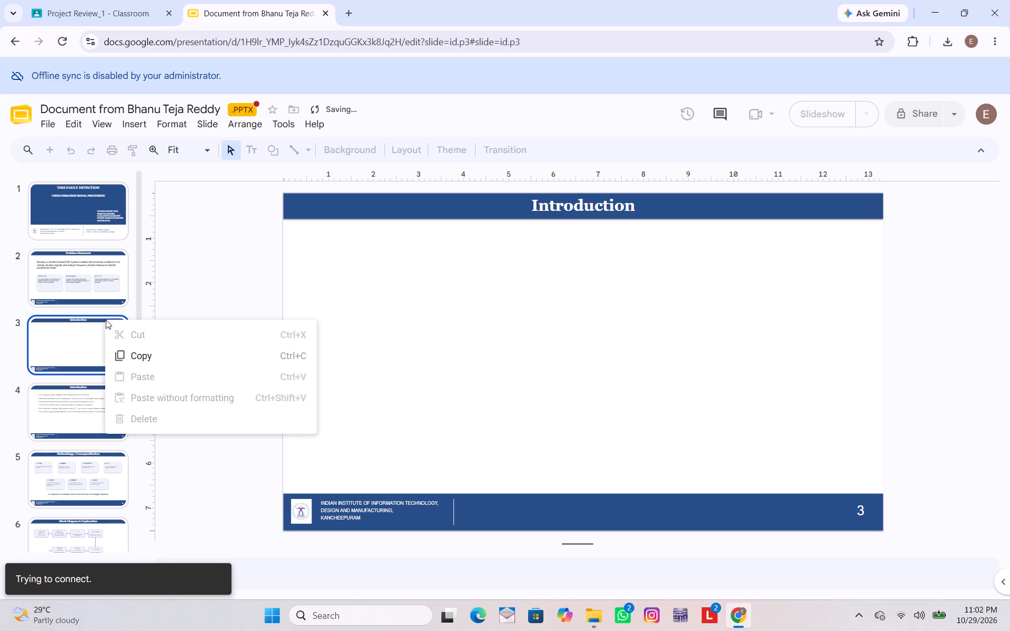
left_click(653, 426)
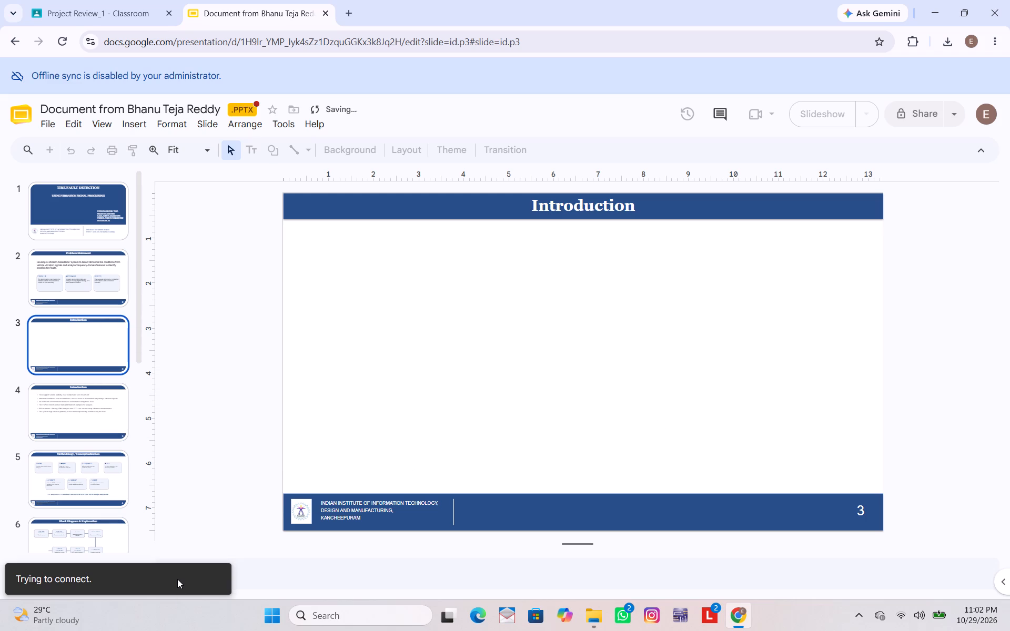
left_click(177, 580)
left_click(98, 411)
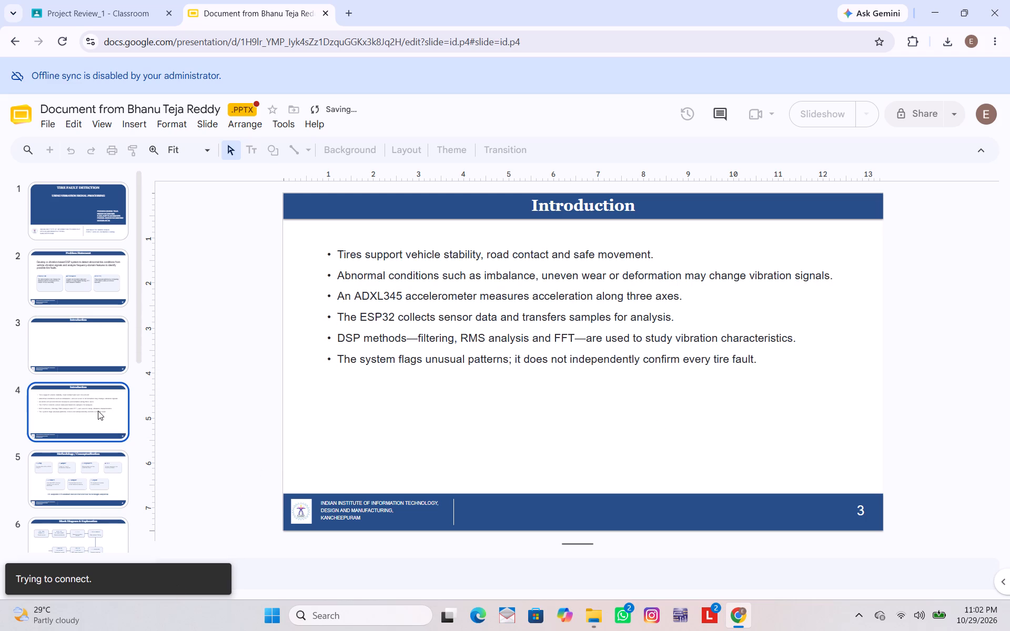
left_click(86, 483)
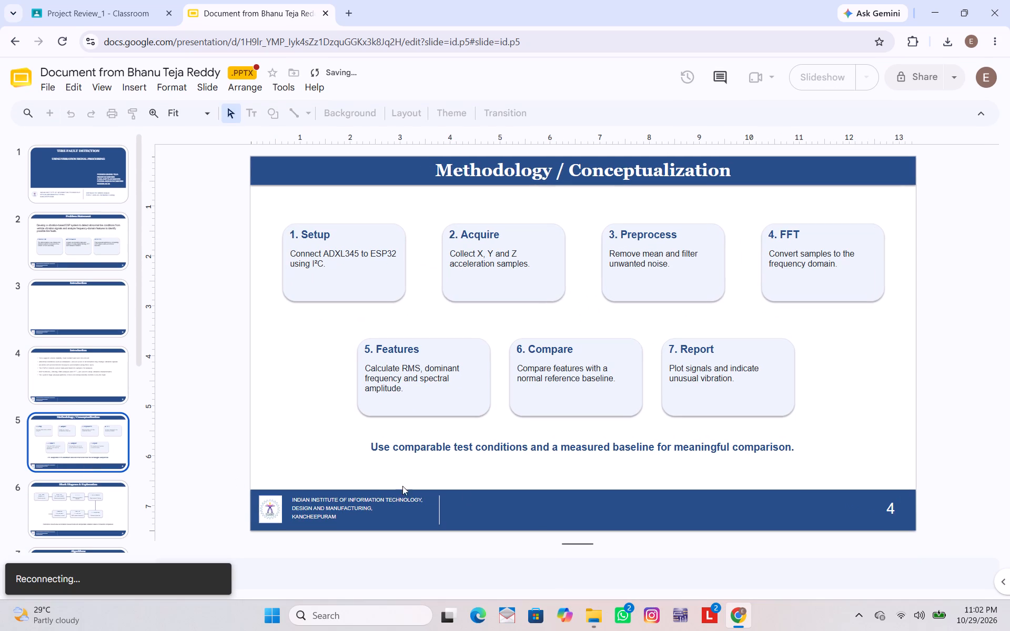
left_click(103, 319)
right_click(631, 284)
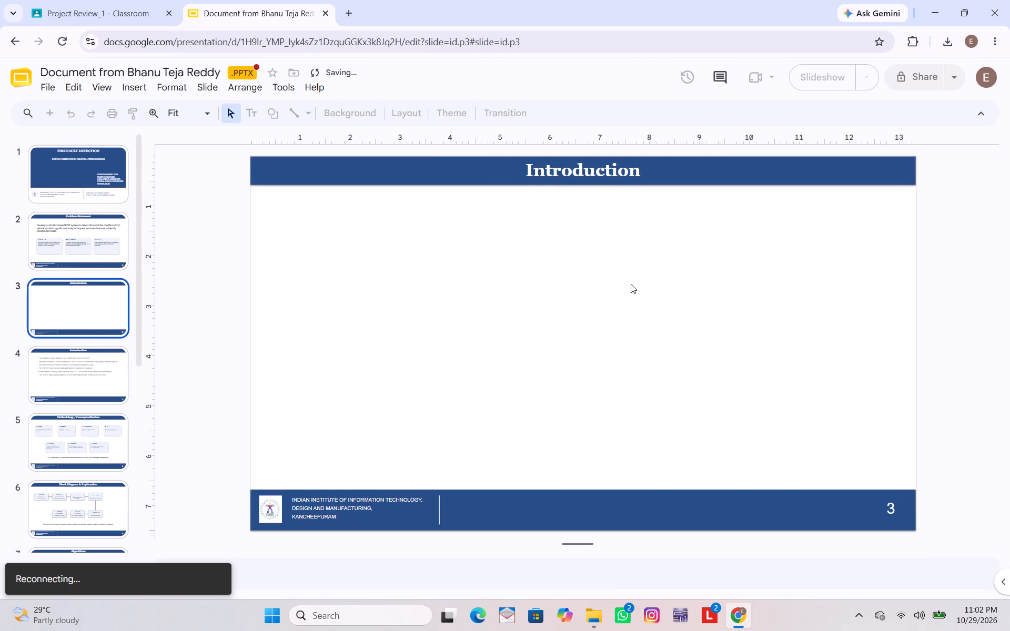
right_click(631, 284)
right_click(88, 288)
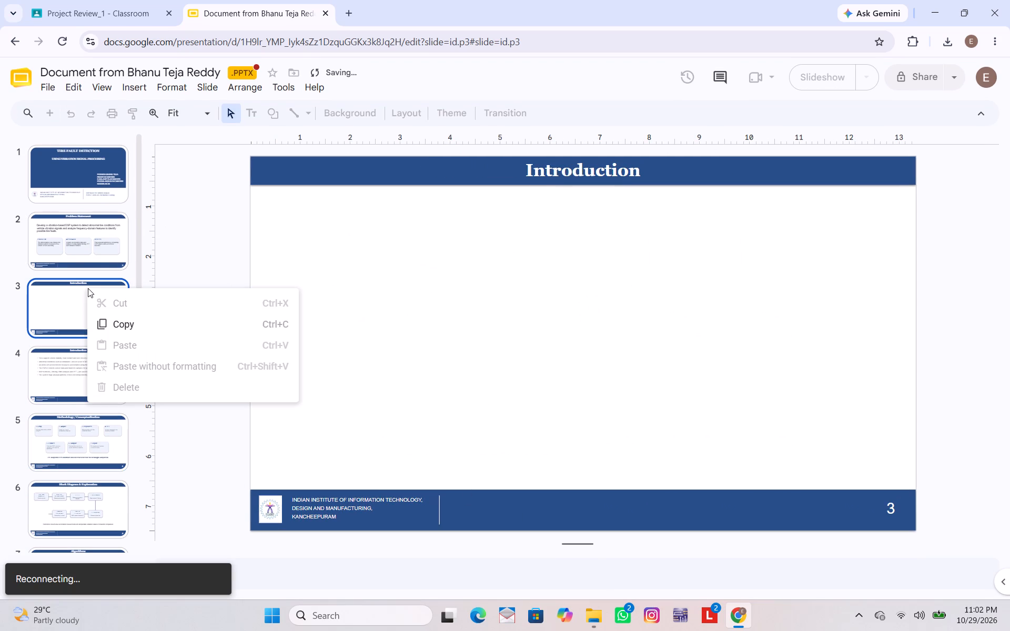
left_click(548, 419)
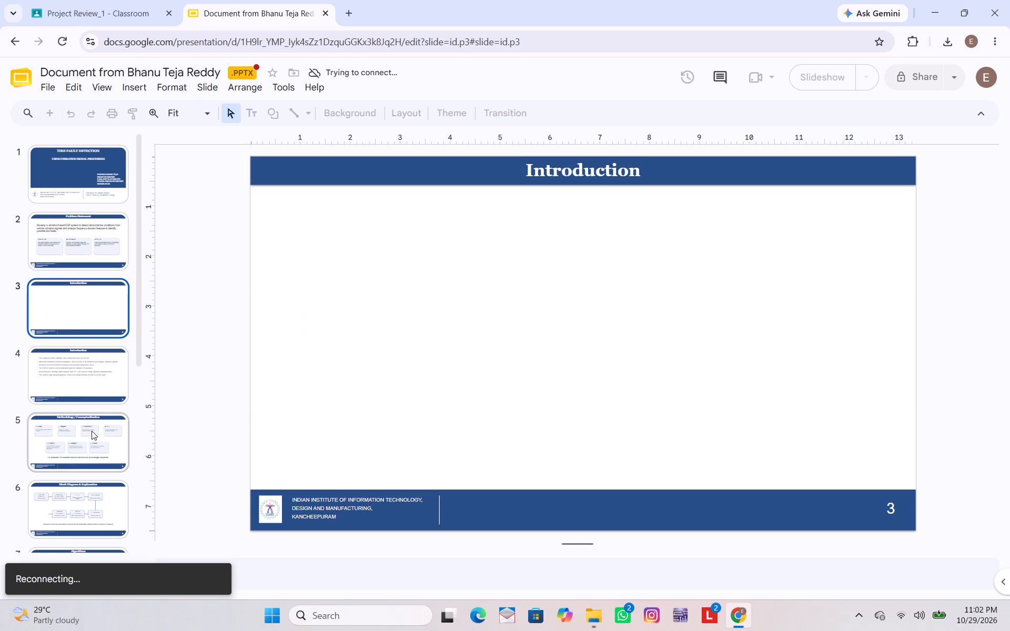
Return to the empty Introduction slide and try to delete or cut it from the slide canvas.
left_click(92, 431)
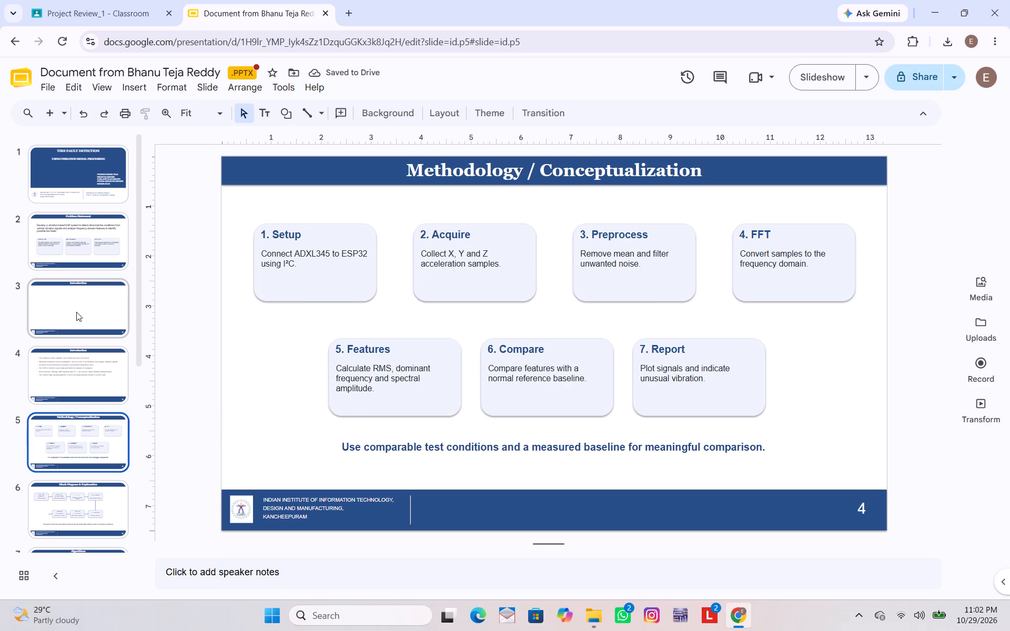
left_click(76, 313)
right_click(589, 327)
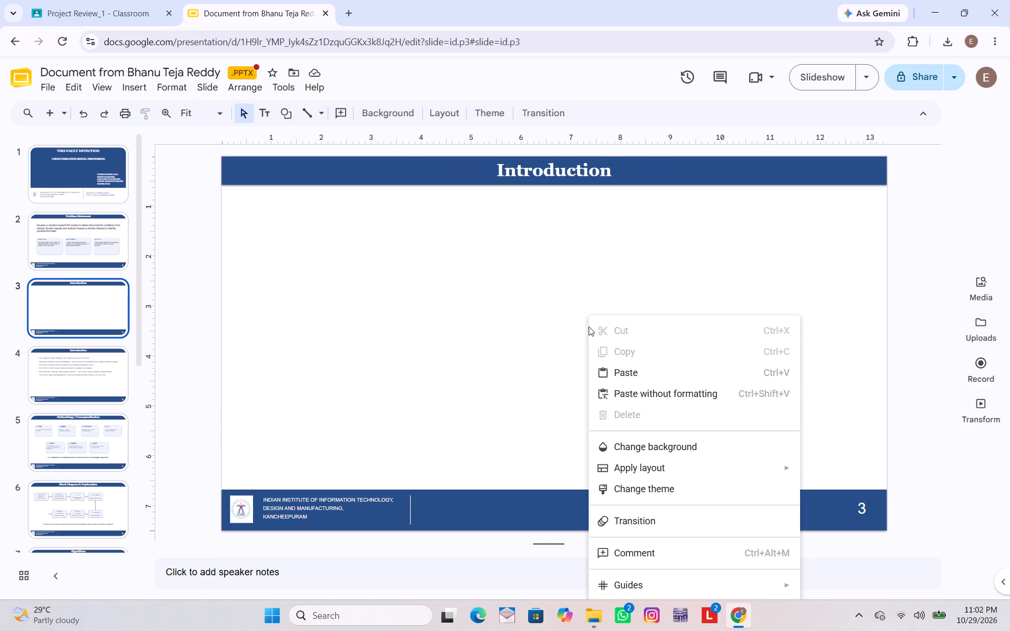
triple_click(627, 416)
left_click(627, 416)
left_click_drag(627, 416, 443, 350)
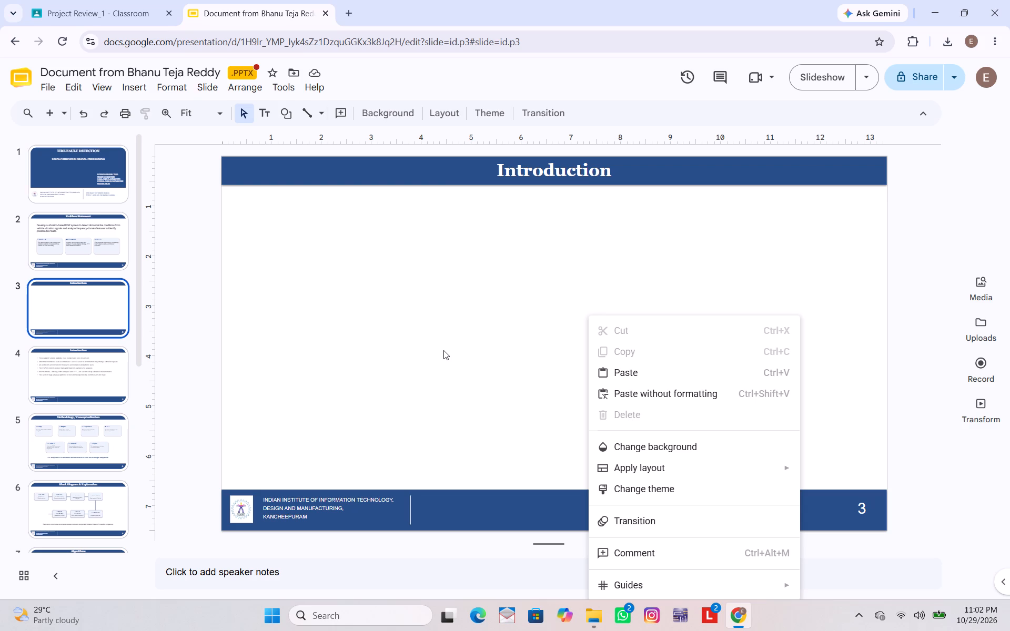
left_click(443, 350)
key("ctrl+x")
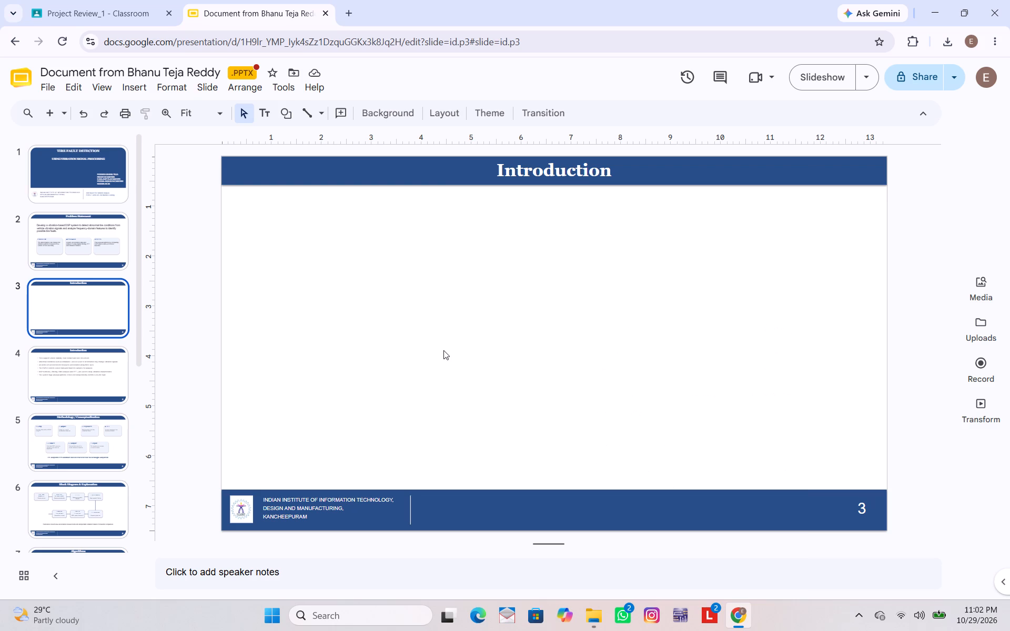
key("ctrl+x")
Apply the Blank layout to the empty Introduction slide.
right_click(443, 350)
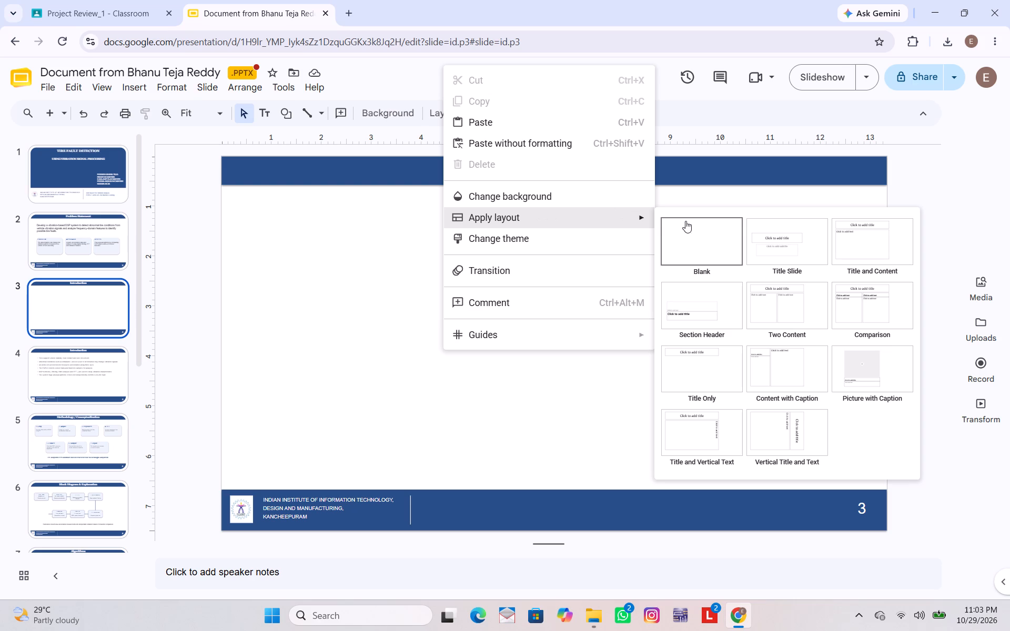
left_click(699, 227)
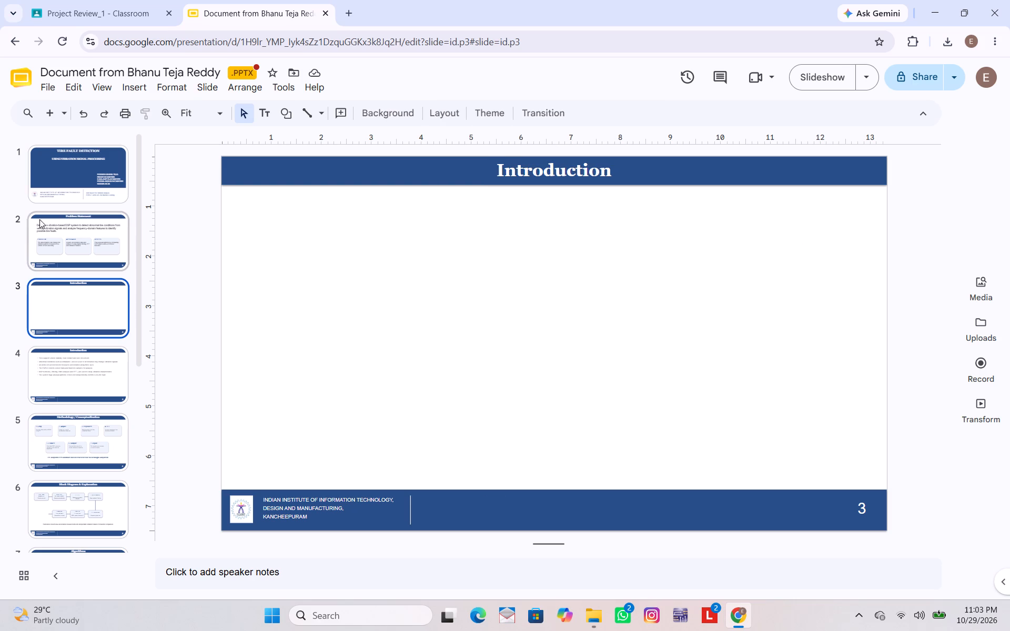
Delete the empty duplicate Introduction slide, slide 3, keeping the one with the six bullet points.
right_click(92, 293)
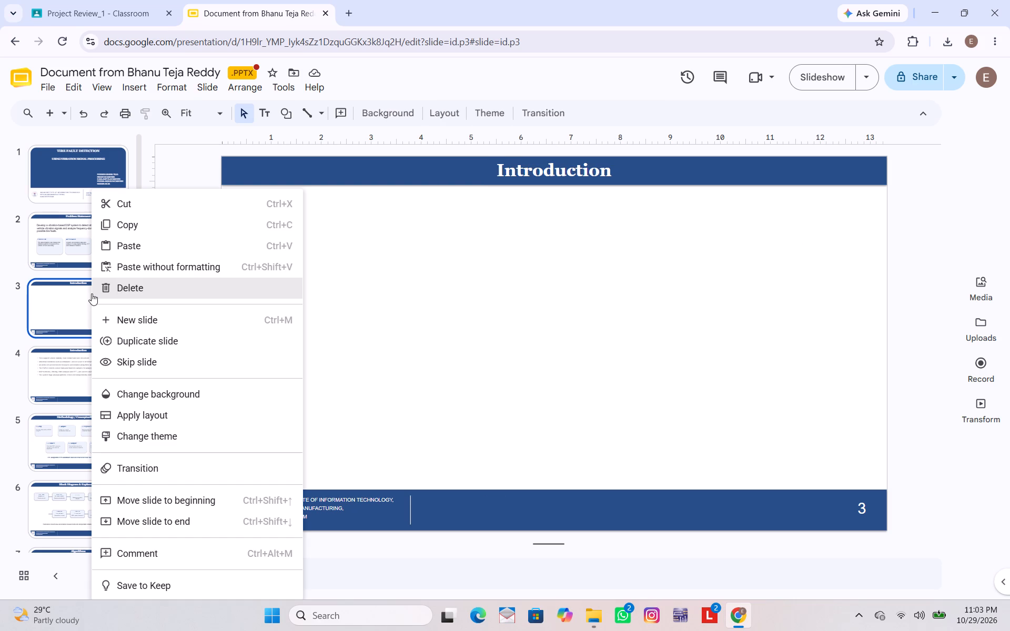
left_click(148, 293)
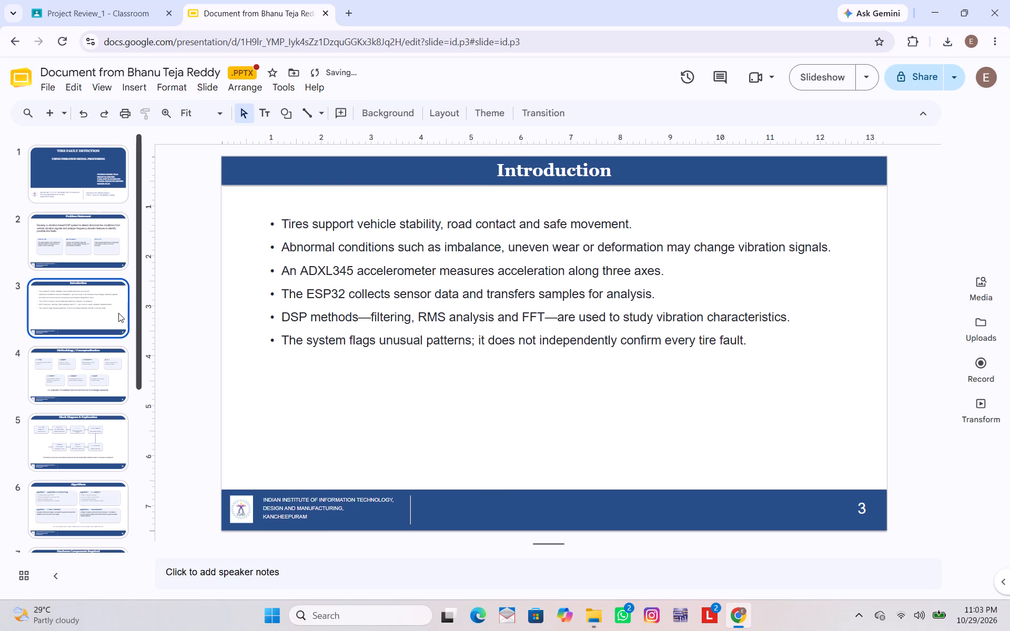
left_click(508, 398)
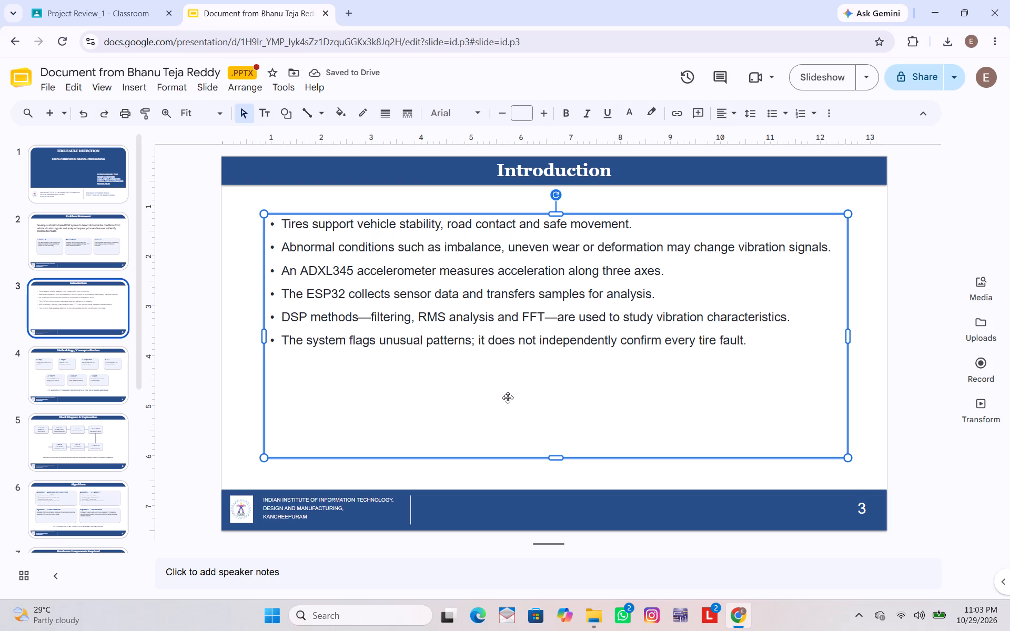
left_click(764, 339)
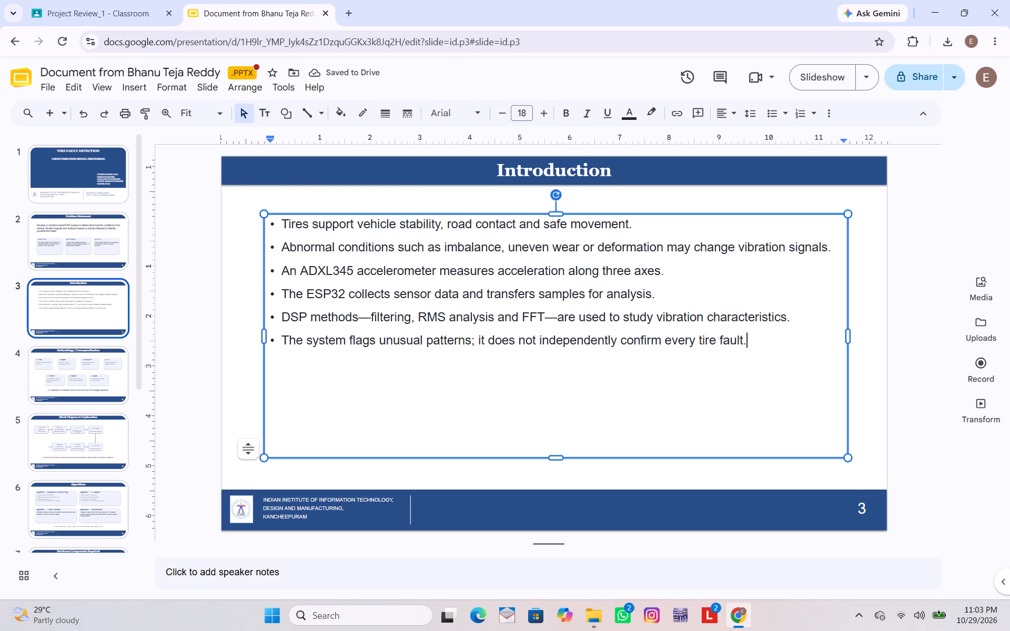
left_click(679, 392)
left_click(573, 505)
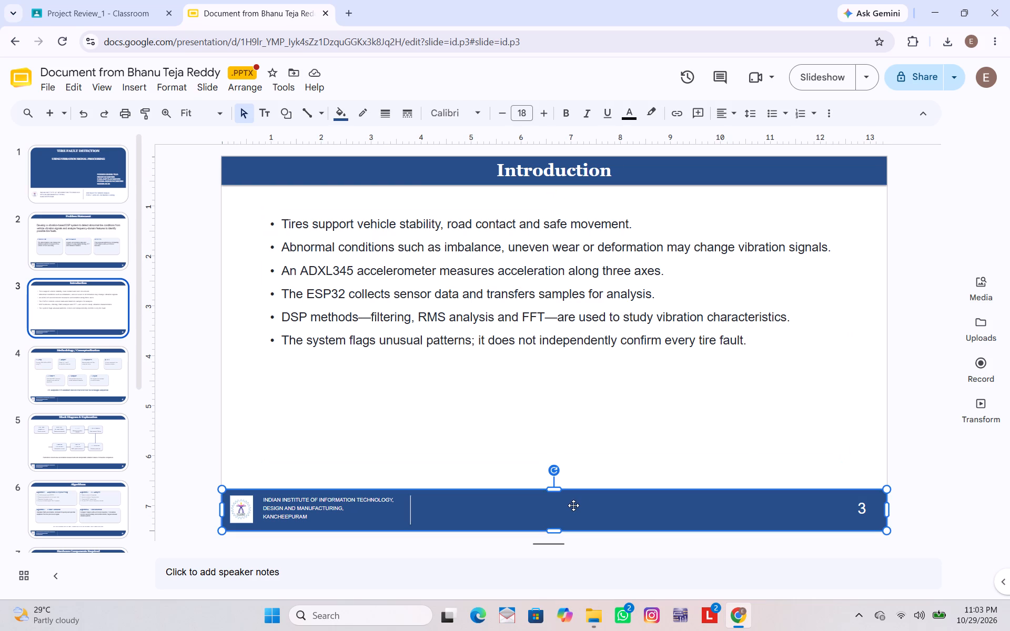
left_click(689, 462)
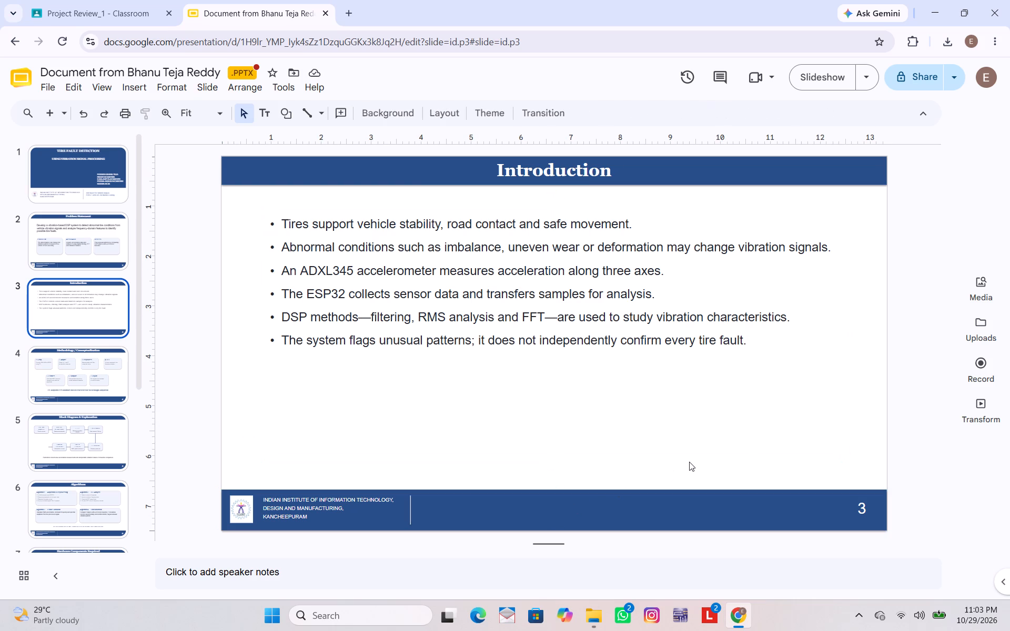
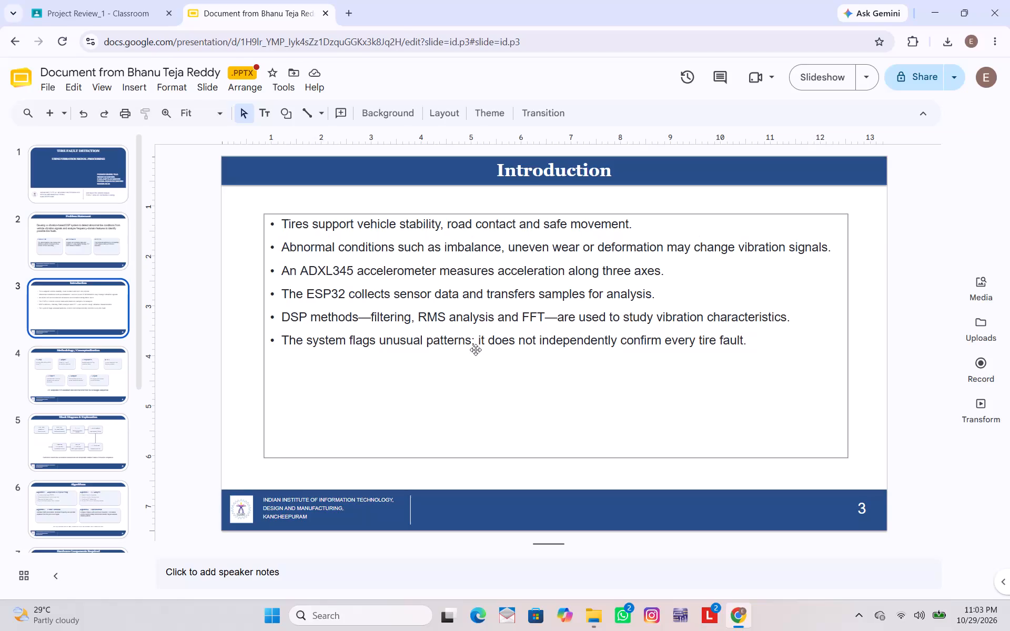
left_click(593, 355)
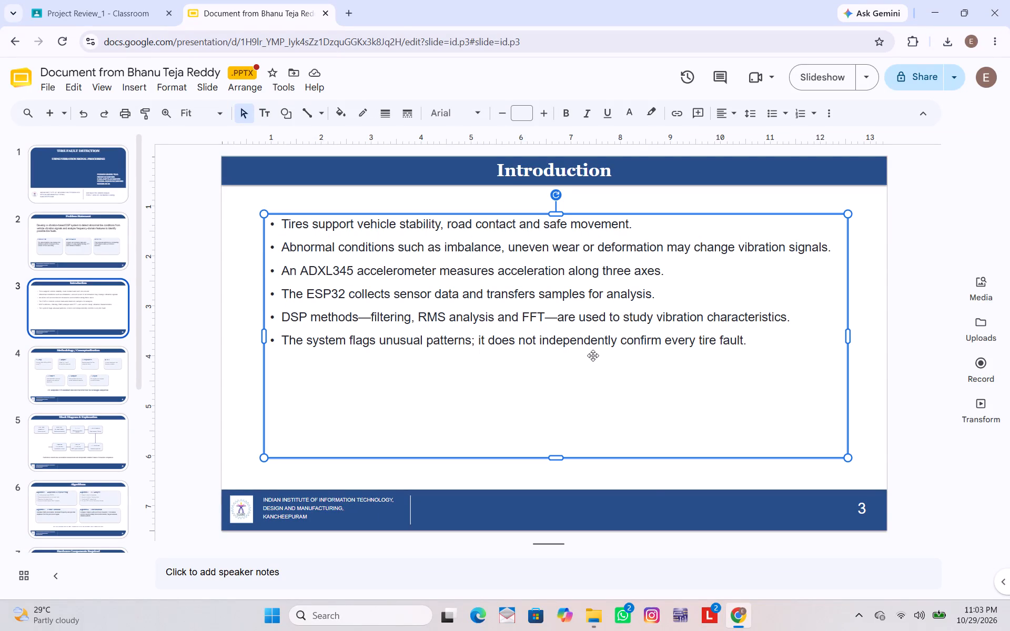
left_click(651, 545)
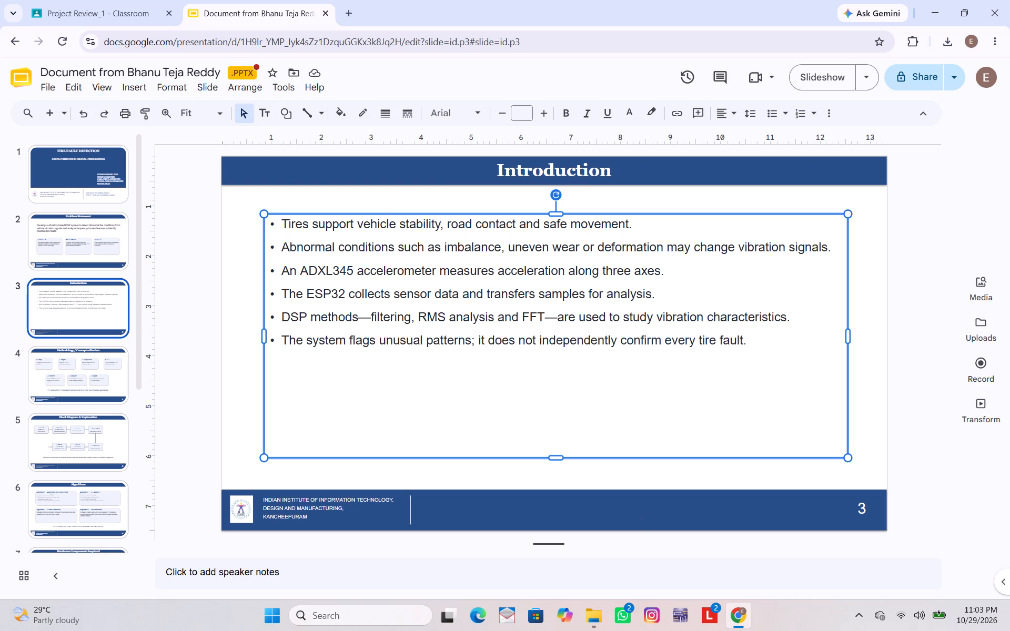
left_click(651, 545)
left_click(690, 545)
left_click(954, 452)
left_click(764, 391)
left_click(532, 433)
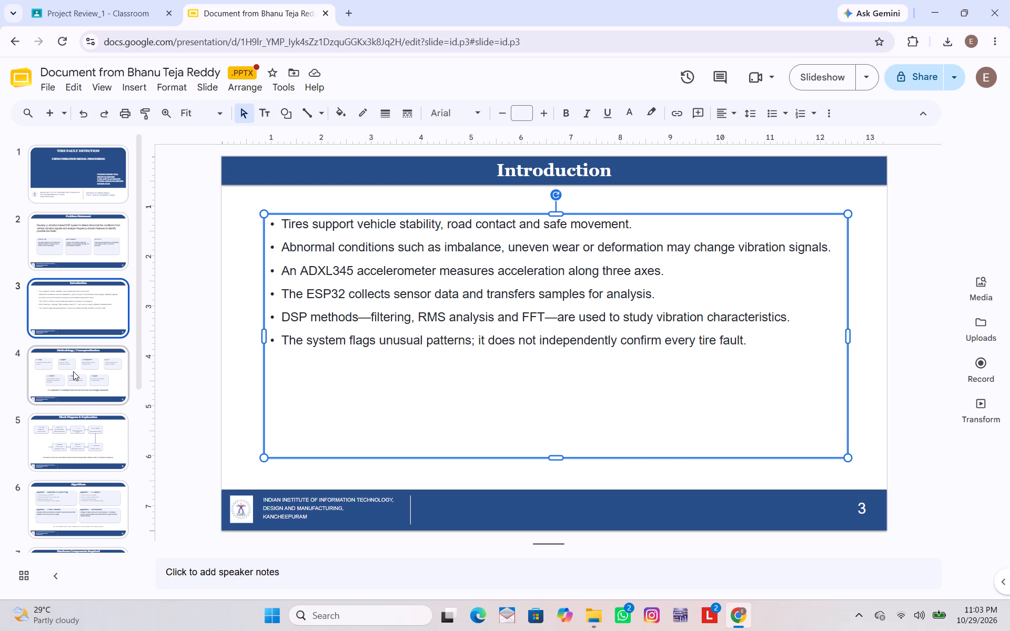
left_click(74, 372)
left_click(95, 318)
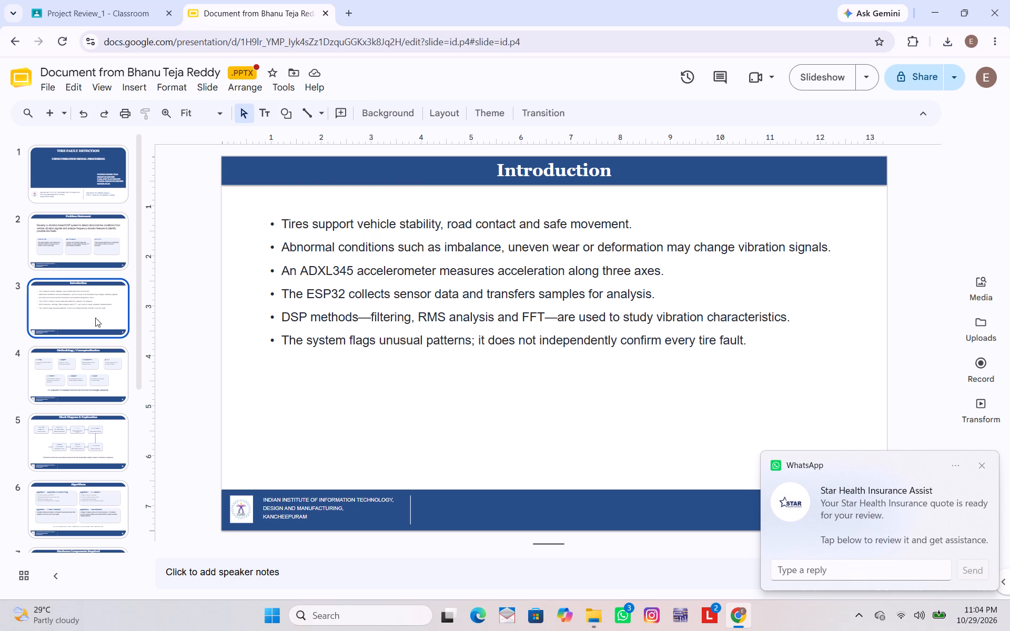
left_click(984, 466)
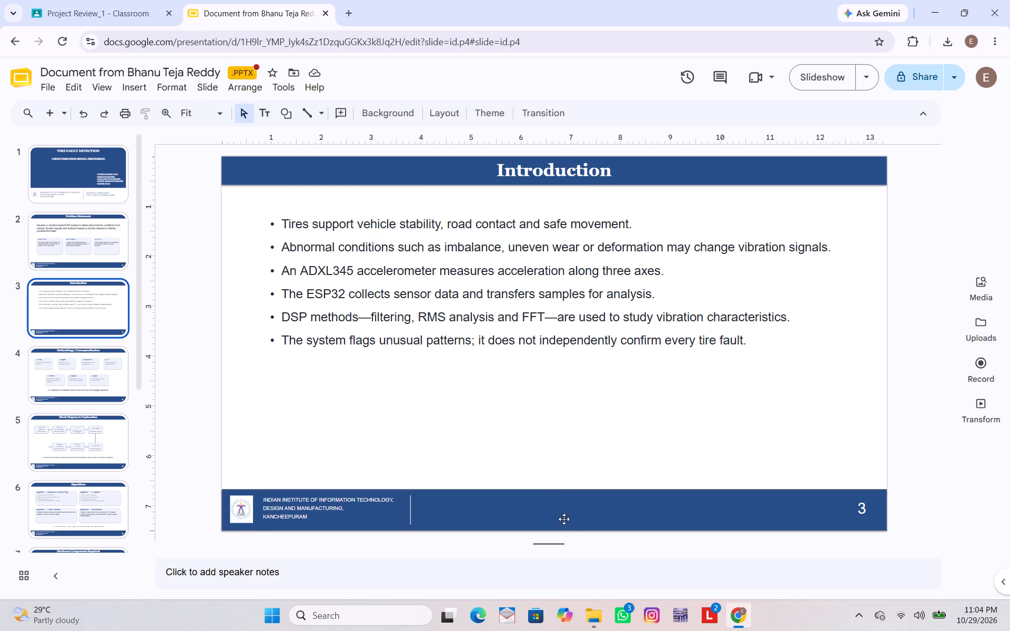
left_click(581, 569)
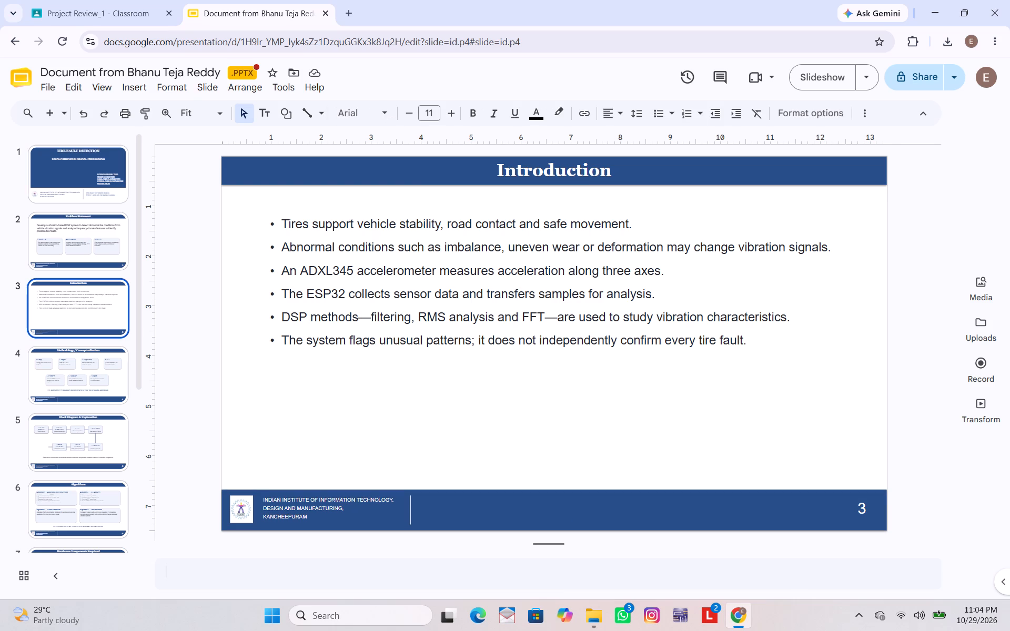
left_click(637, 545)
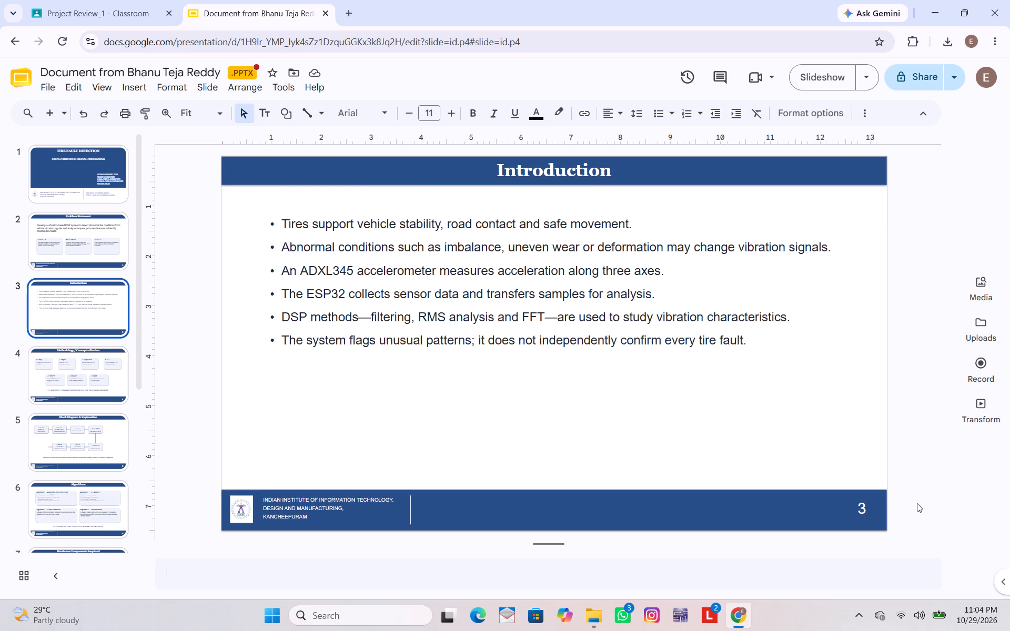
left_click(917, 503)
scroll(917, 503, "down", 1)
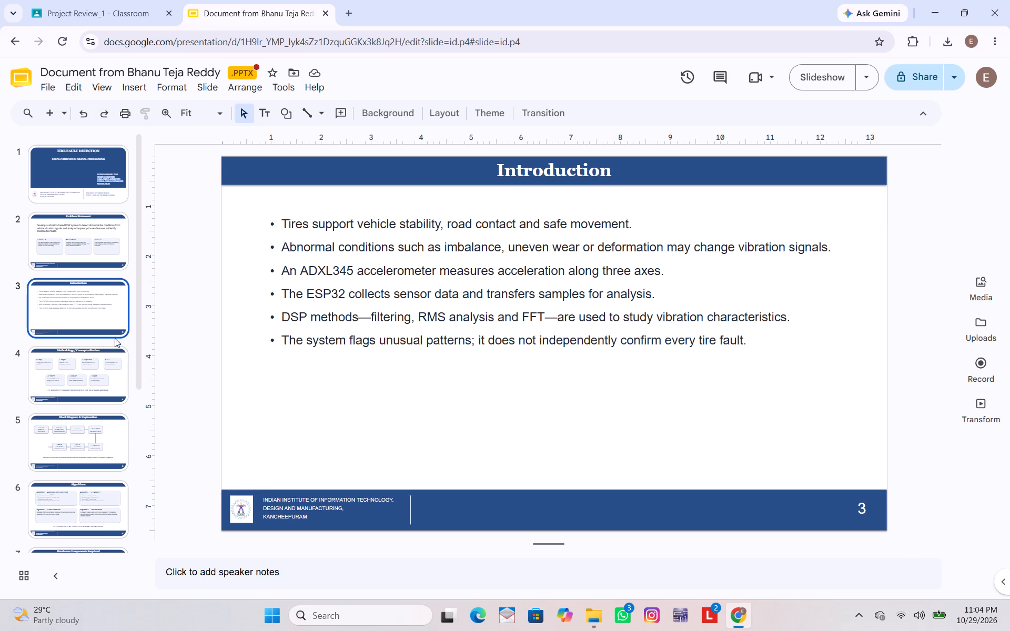
Cut the stray connector line beside the Baseline Comparison block on the Block Diagram & Explanation slide.
left_click(117, 354)
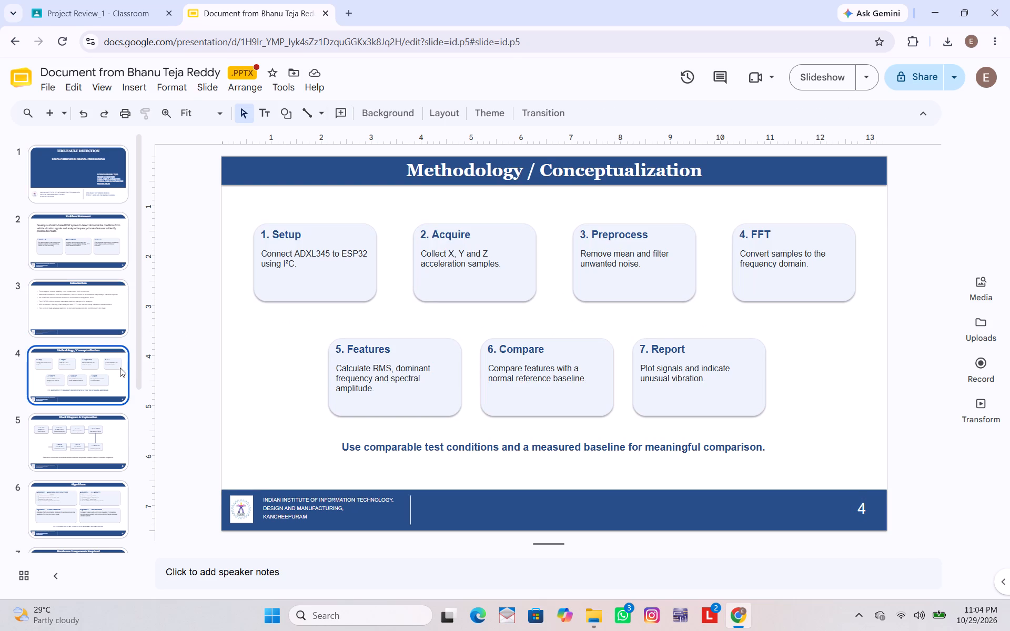
left_click(103, 308)
left_click(74, 364)
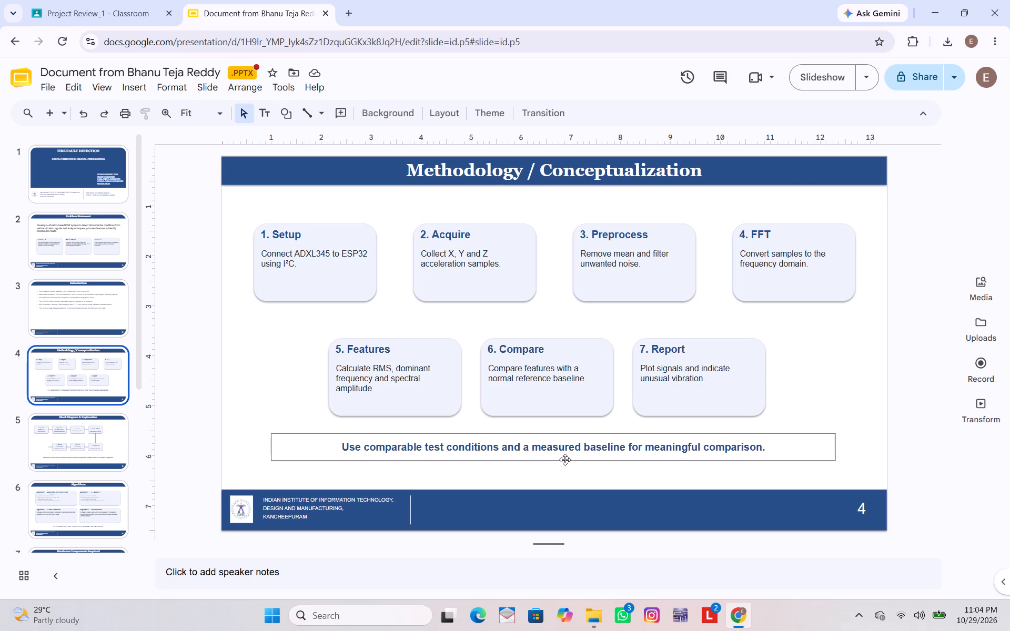
left_click(75, 435)
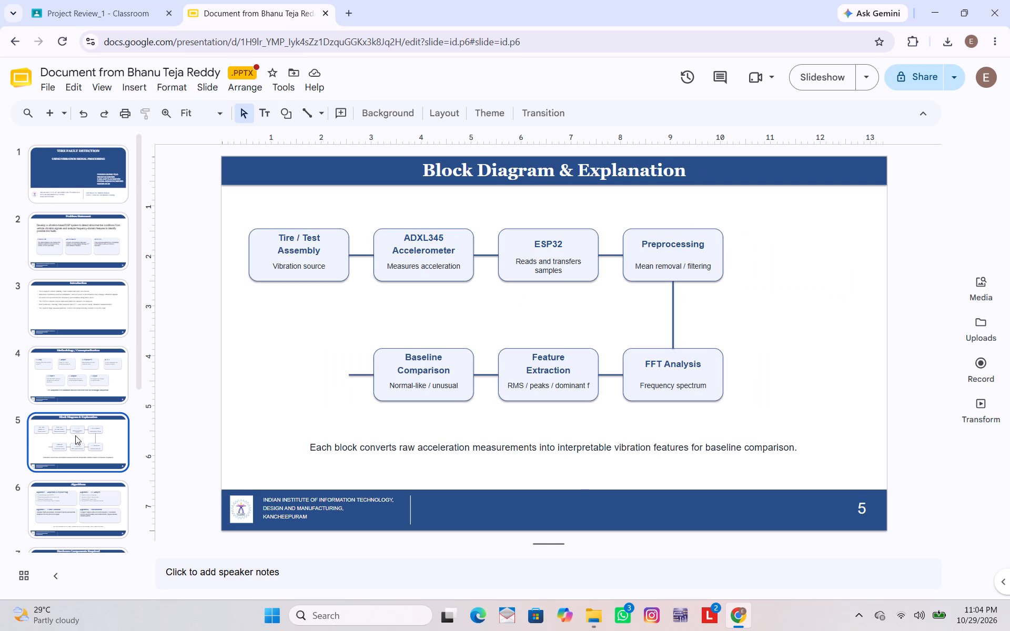
left_click(358, 375)
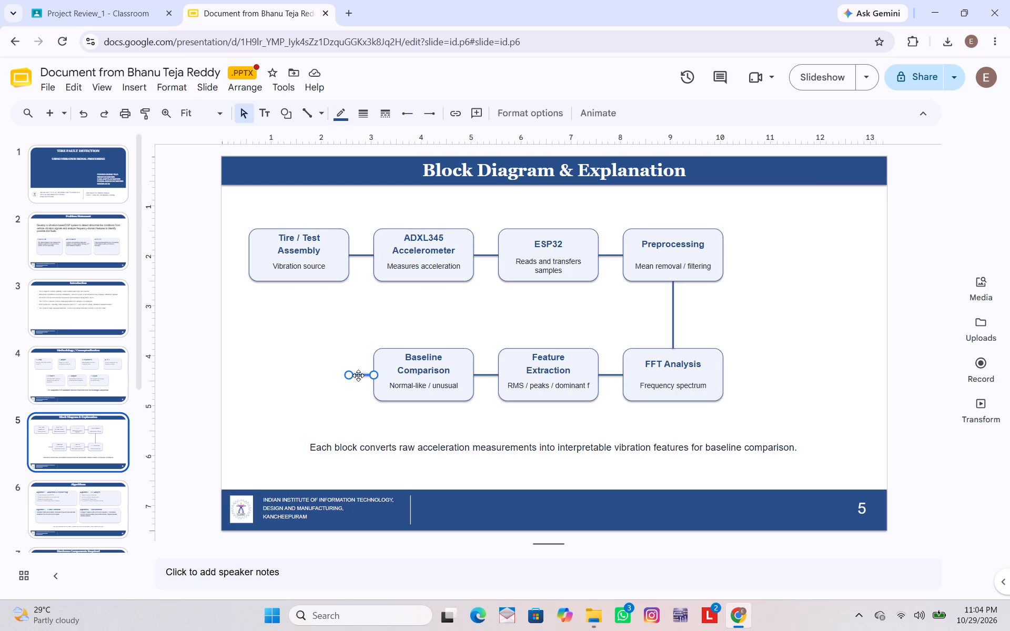
right_click(358, 375)
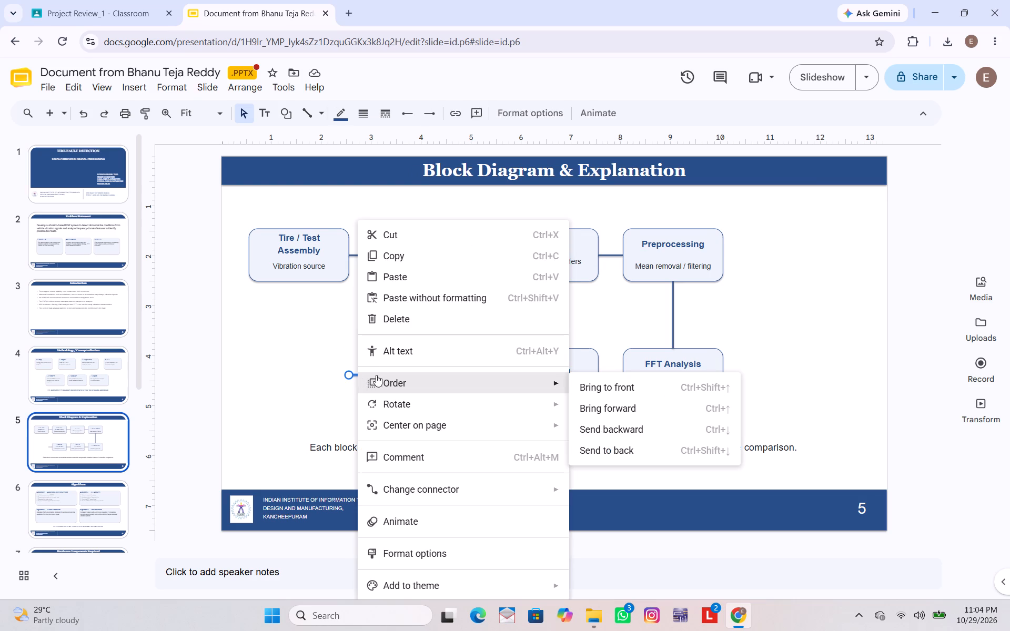
left_click(461, 232)
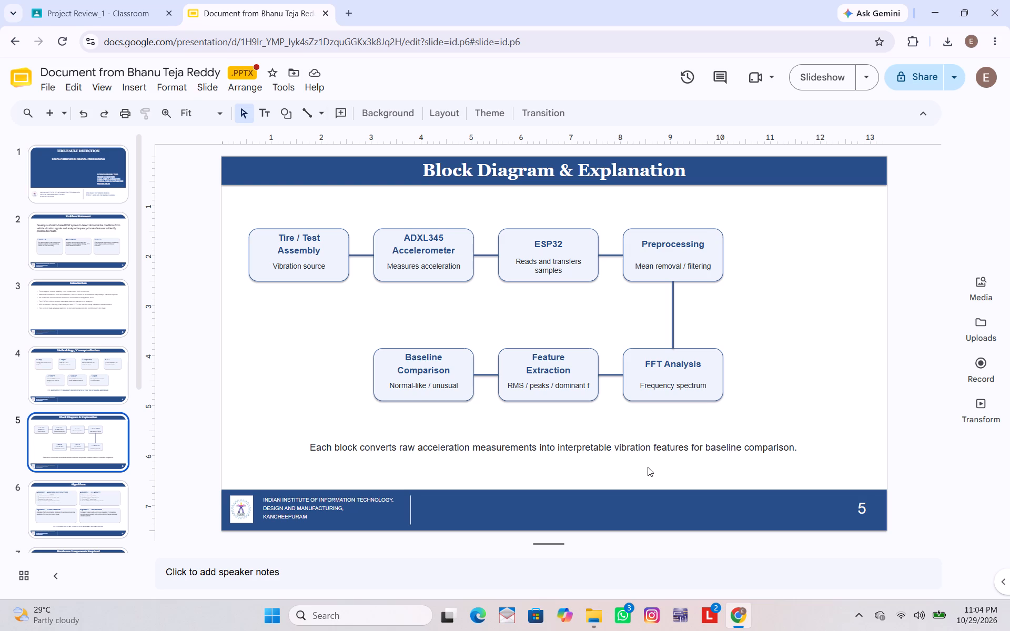
Remove "or Python" from the software line on the Hardware Components Required slide, leaving "Arduino IDE + MATLAB for filtering".
left_click(88, 495)
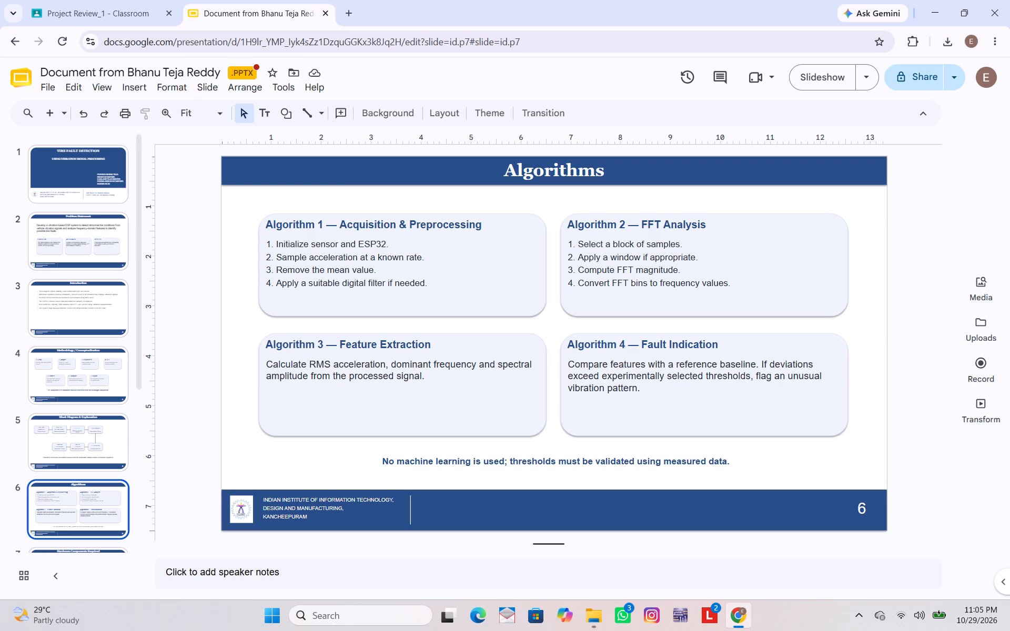
scroll(117, 504, "down", 1)
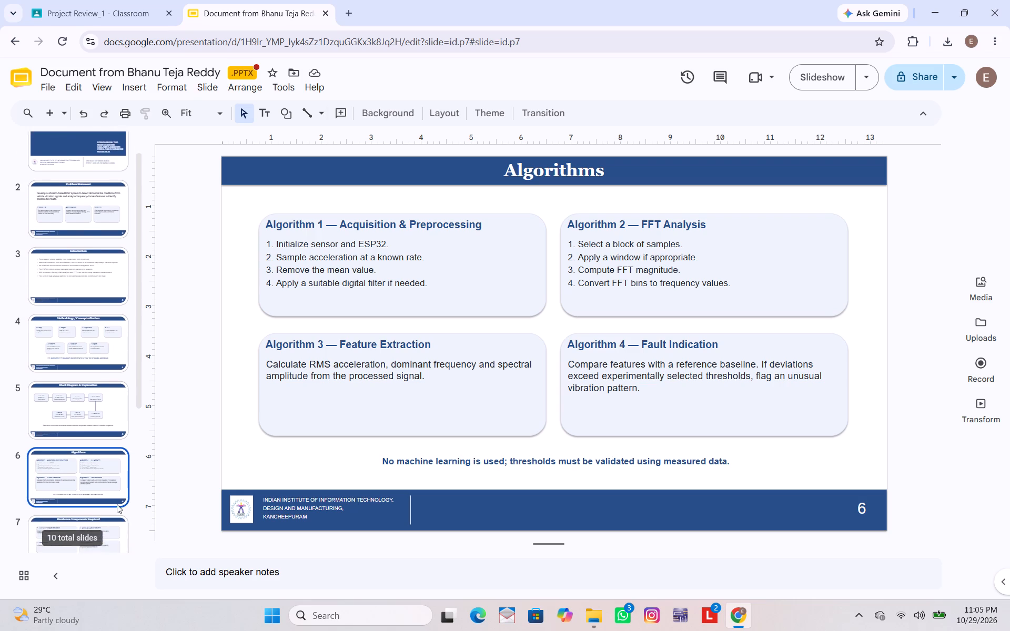
scroll(117, 504, "down", 2)
left_click(104, 503)
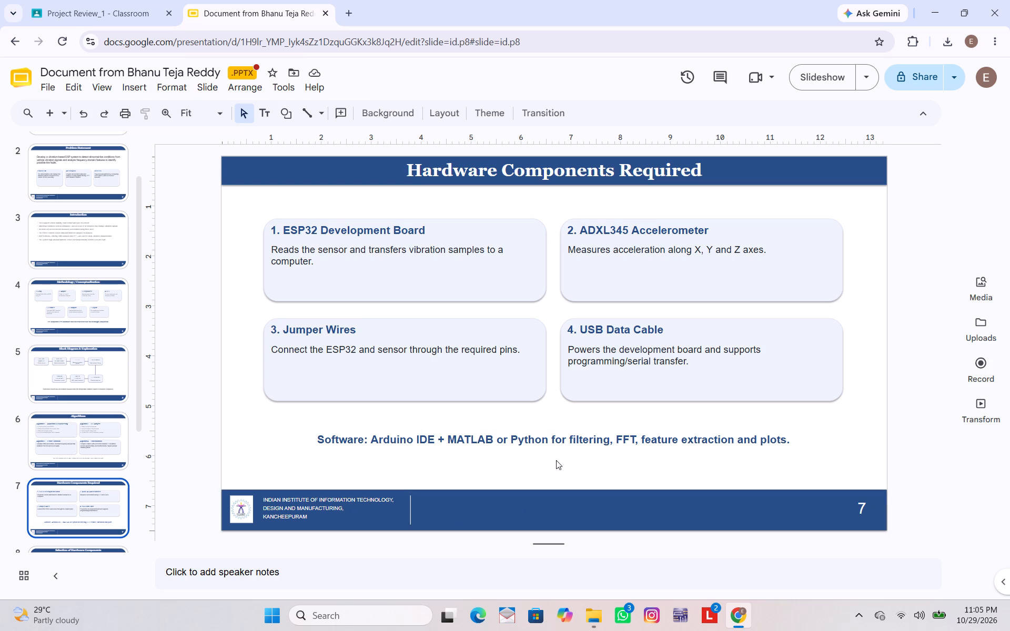
left_click(597, 443)
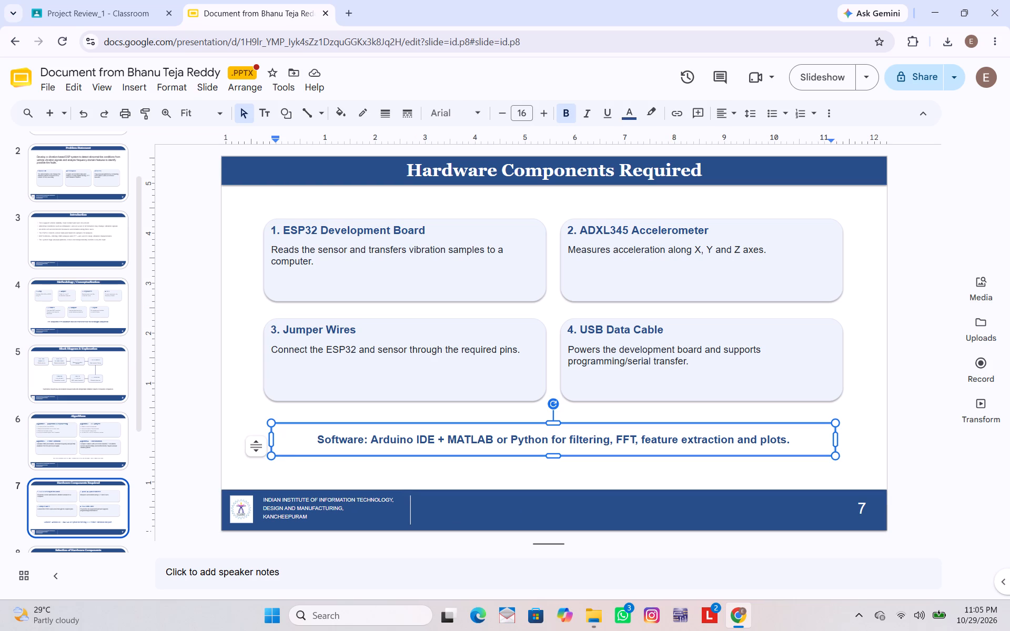
left_click(609, 441)
left_click(550, 440)
key("BackSpace")
key("BackSpace")
key("BackSpace")
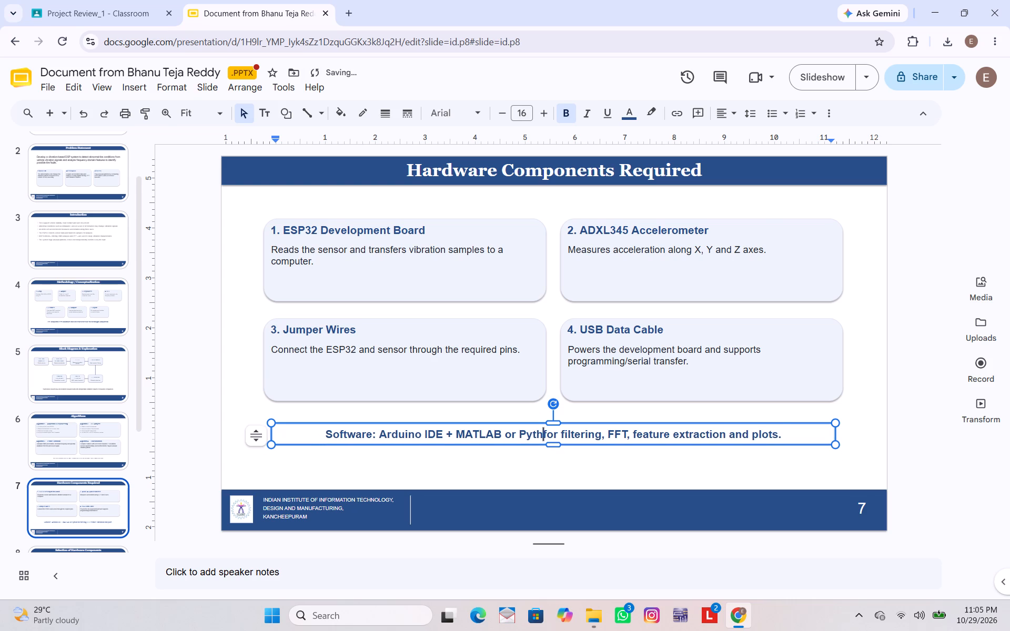
key("BackSpace")
key("BackSpace")
key("BackSpace")
key("BackSpace")
key("BackSpace")
key("BackSpace")
key("BackSpace")
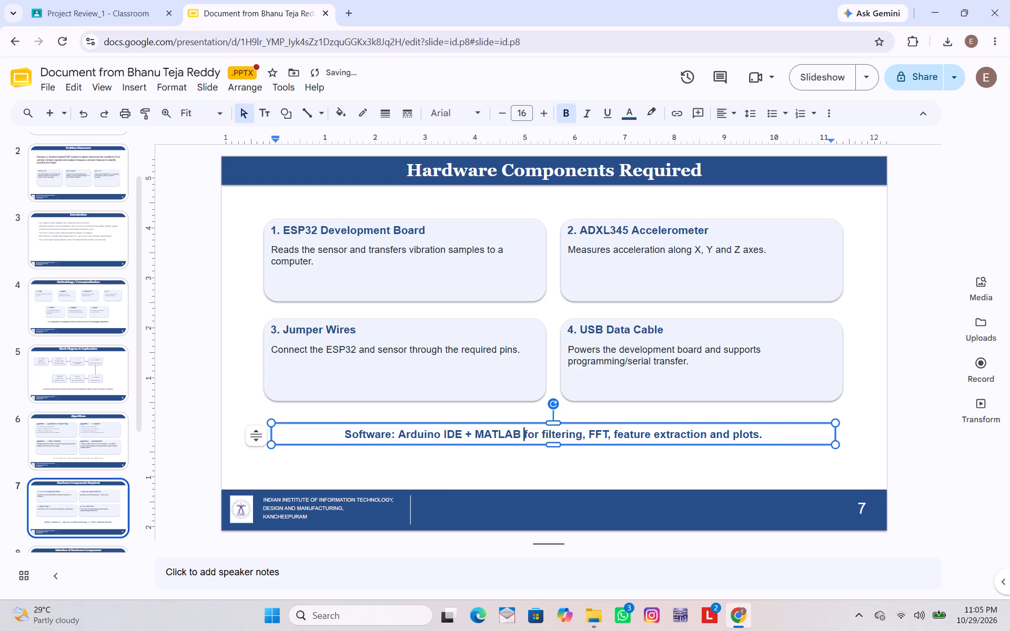
left_click(718, 465)
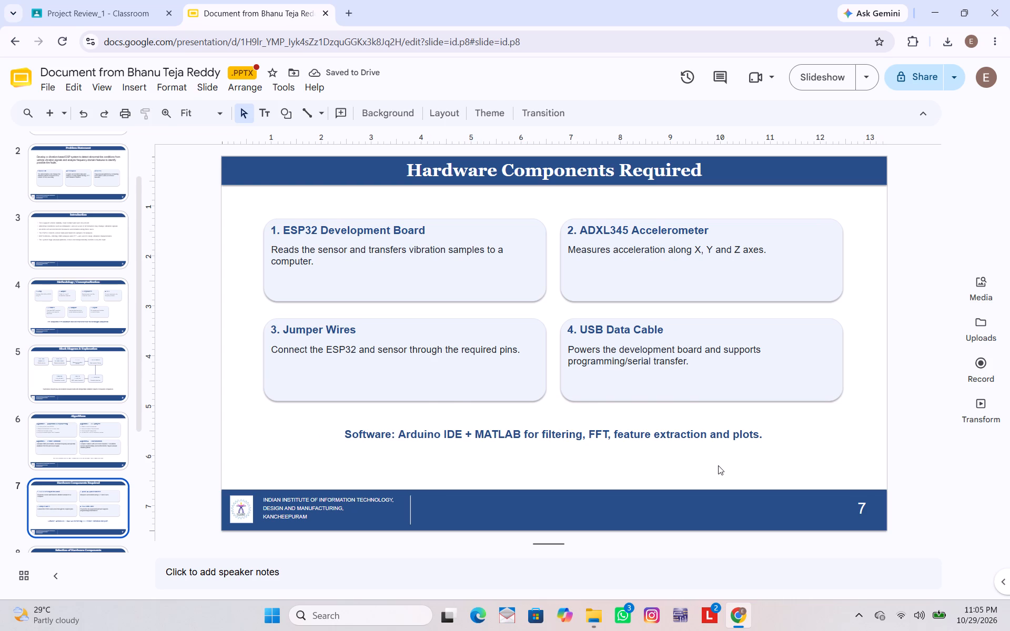
Delete the note about module voltage requirements below the table on the Selection of Hardware Components slide.
scroll(718, 465, "down", 2)
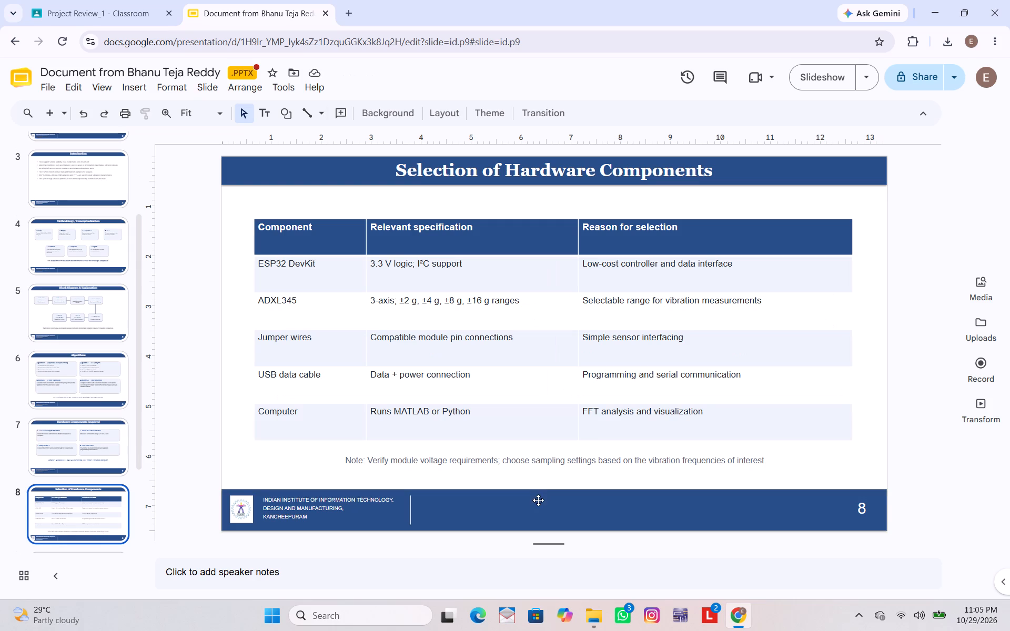
left_click(587, 467)
key("BackSpace")
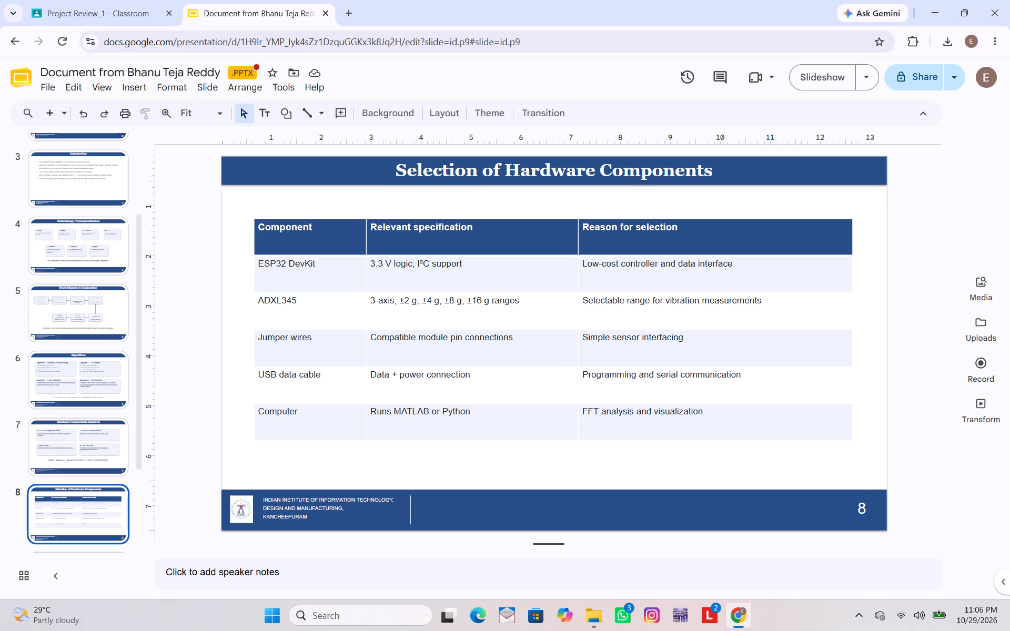
Review the Preliminary Results slide and the closing note beneath its four cards.
scroll(674, 553, "down", 1)
scroll(72, 454, "down", 2)
left_click(72, 454)
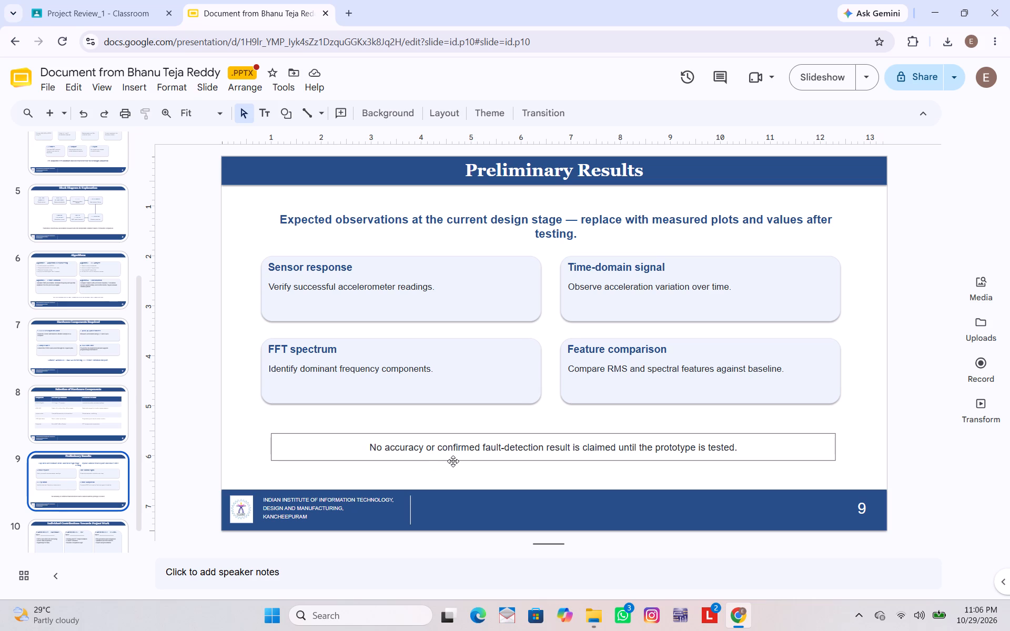
left_click(472, 459)
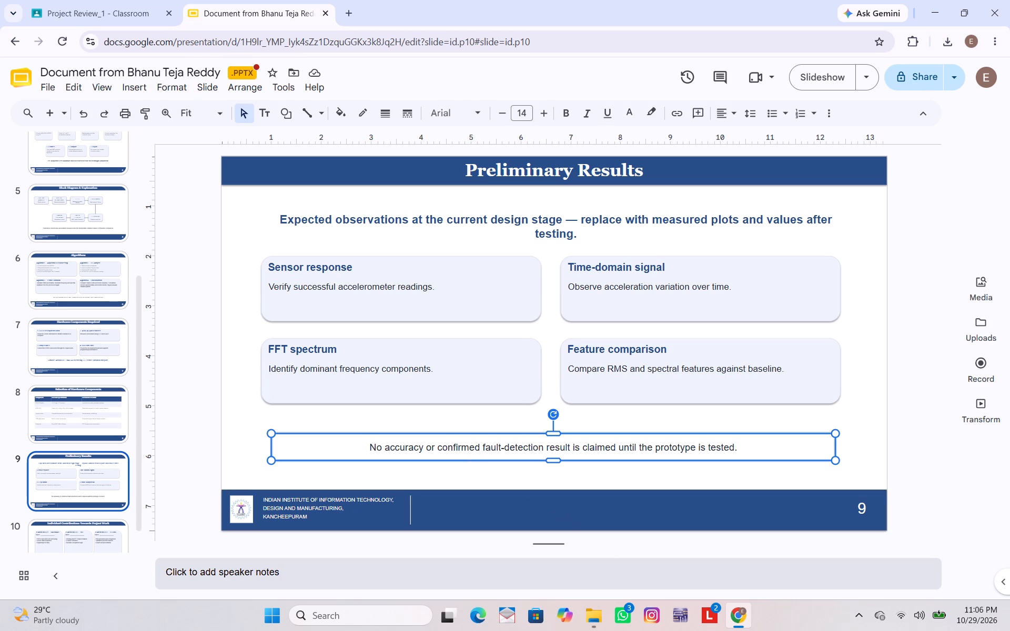
left_click(719, 540)
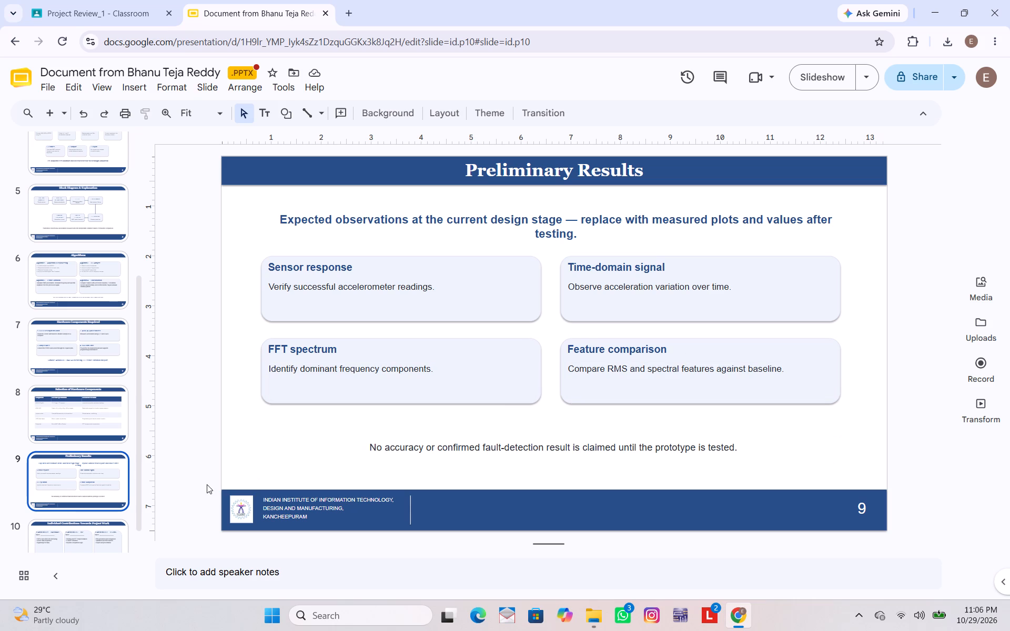
Delete the Team Member 1 — Hardware and Team Member 2 — DSP cards from the Individual Contributions slide.
scroll(91, 479, "down", 2)
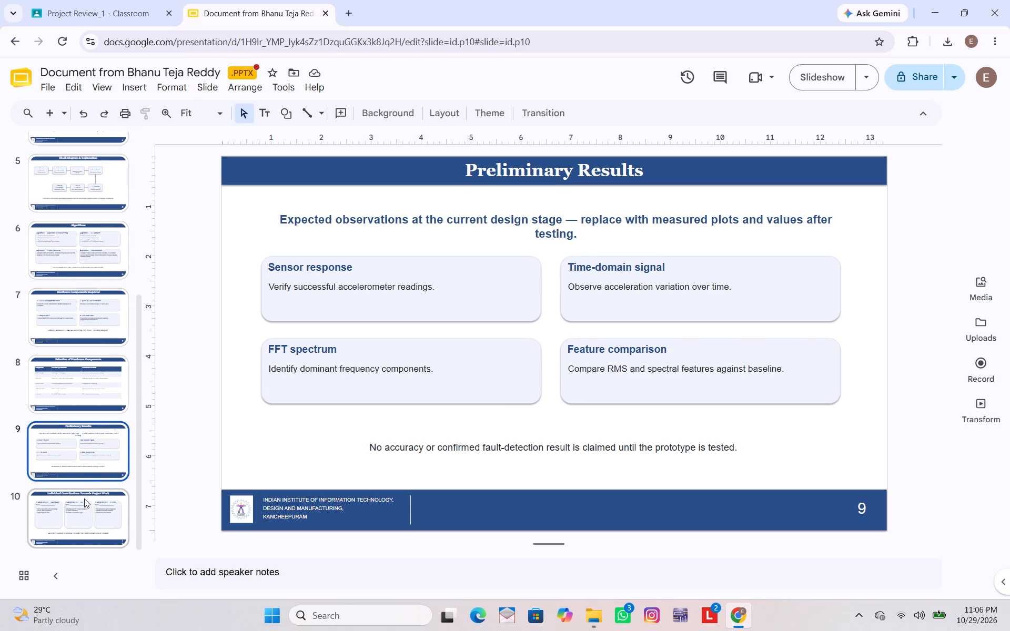
left_click(84, 498)
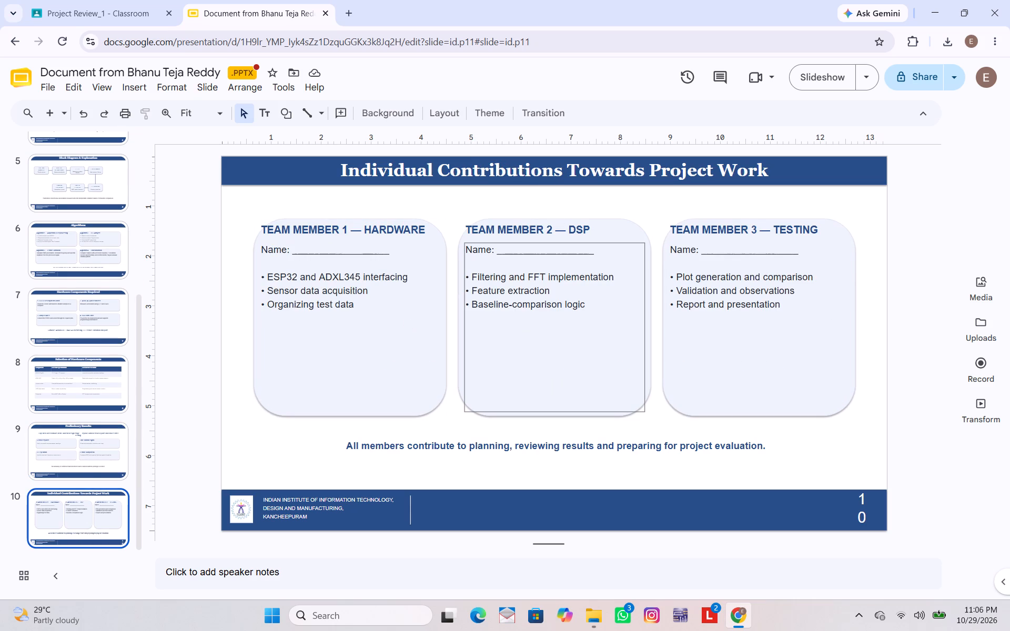
left_click(426, 298)
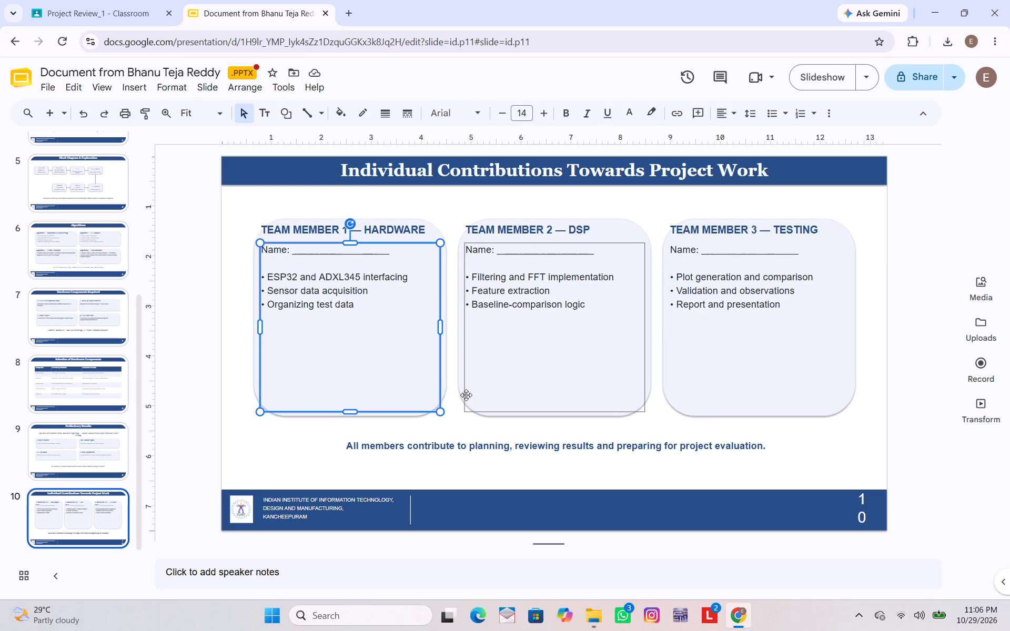
left_click(258, 221)
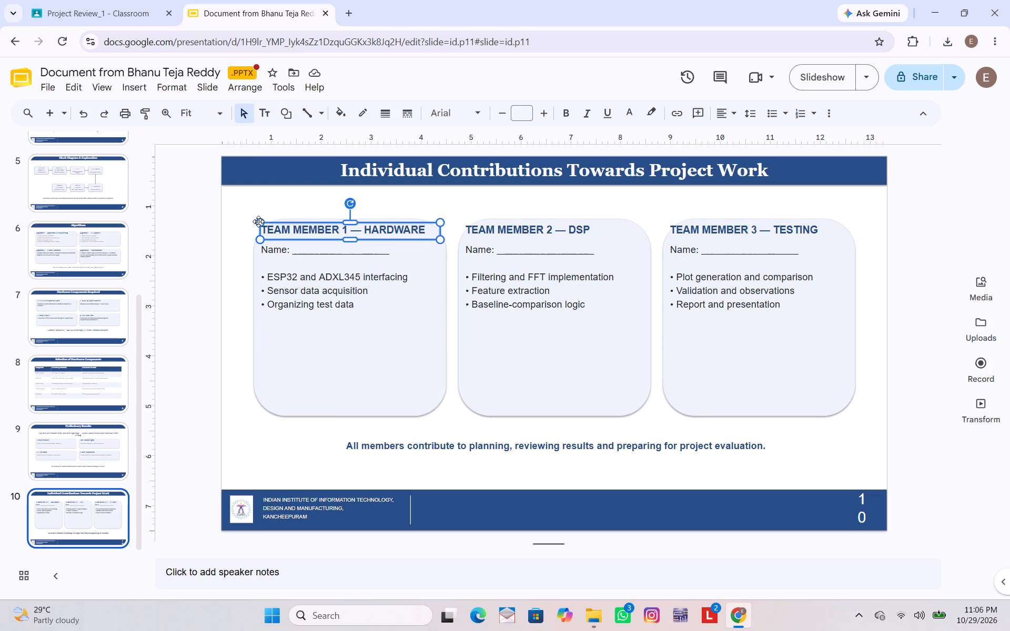
left_click_drag(266, 199, 637, 341)
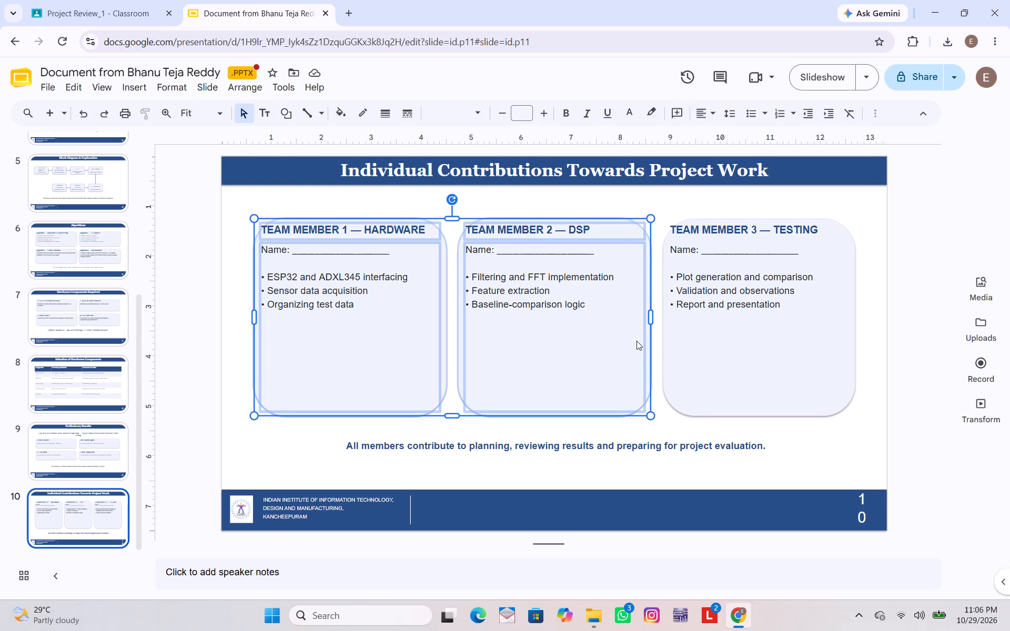
key("BackSpace")
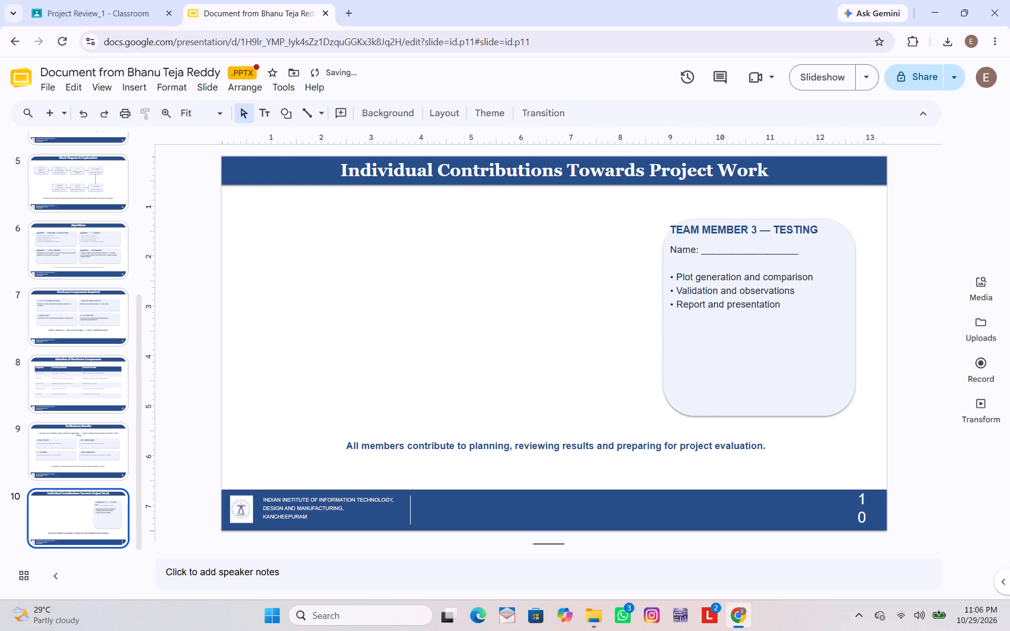
Delete the Team Member 3 card's body text and its rounded background shape from the Individual Contributions slide.
left_click(756, 325)
key("BackSpace")
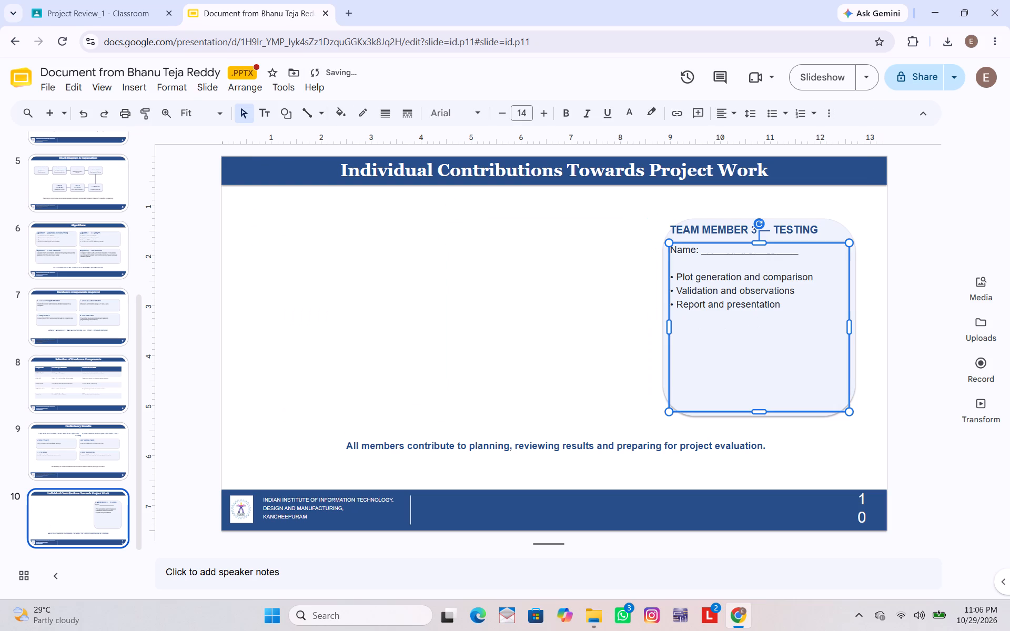
double_click(756, 325)
key("BackSpace")
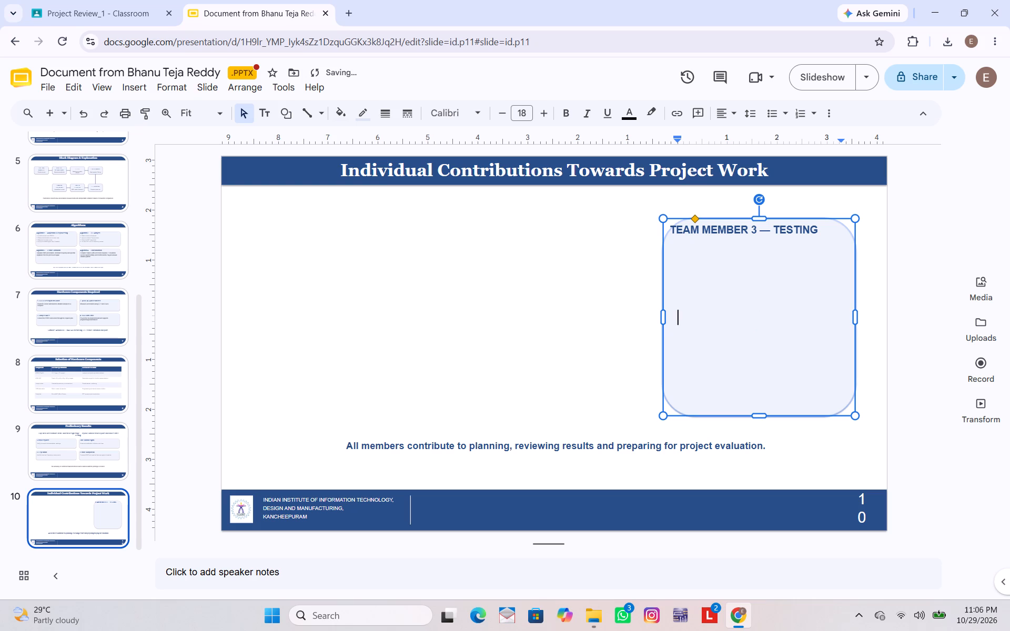
key("BackSpace")
key("BackSpace")
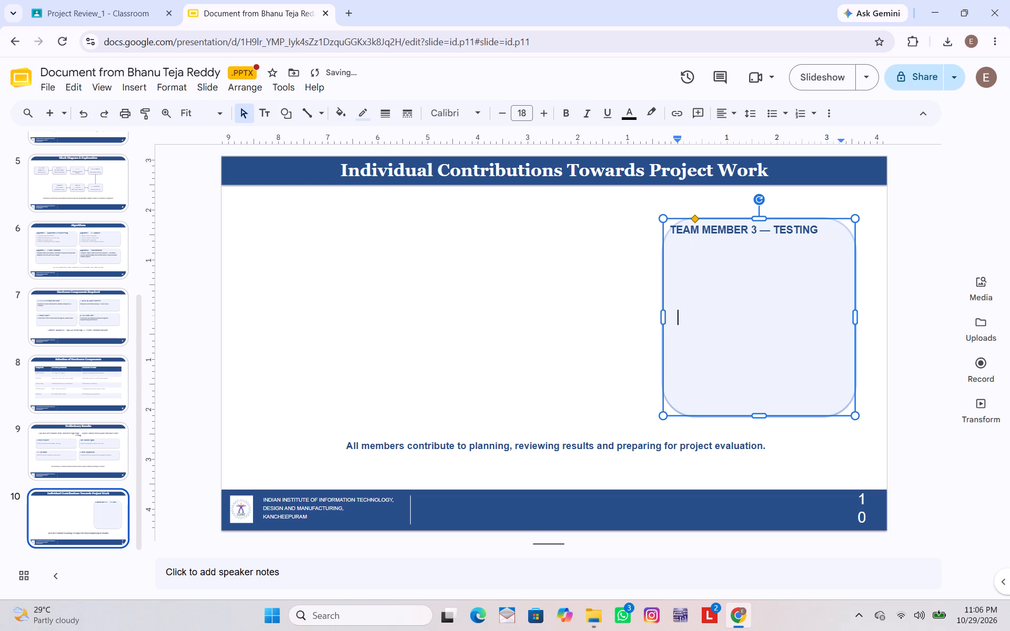
left_click(826, 291)
key("BackSpace")
key("Delete")
key("Delete")
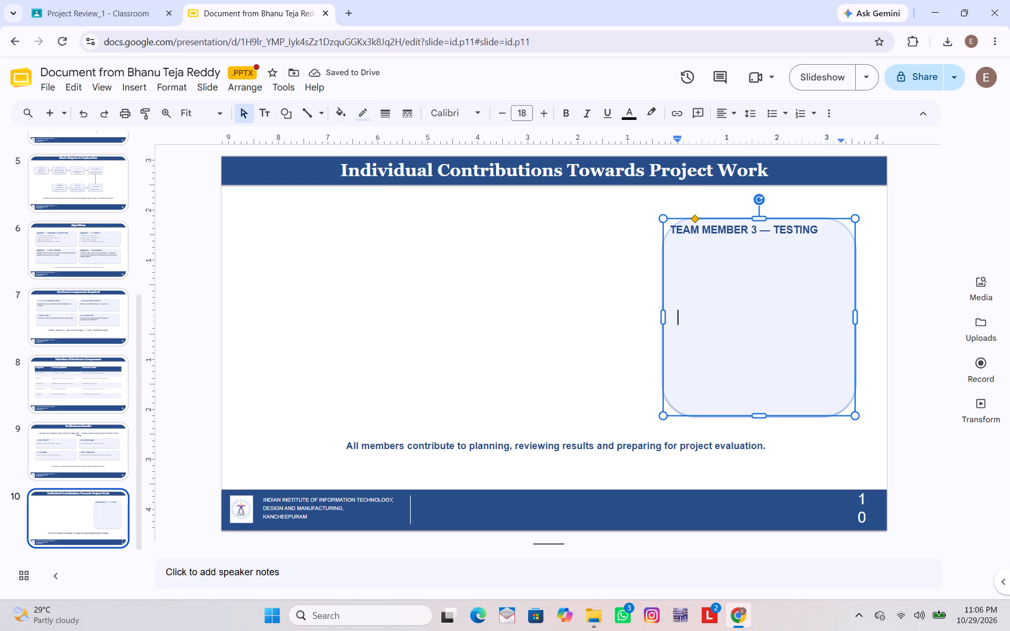
right_click(826, 291)
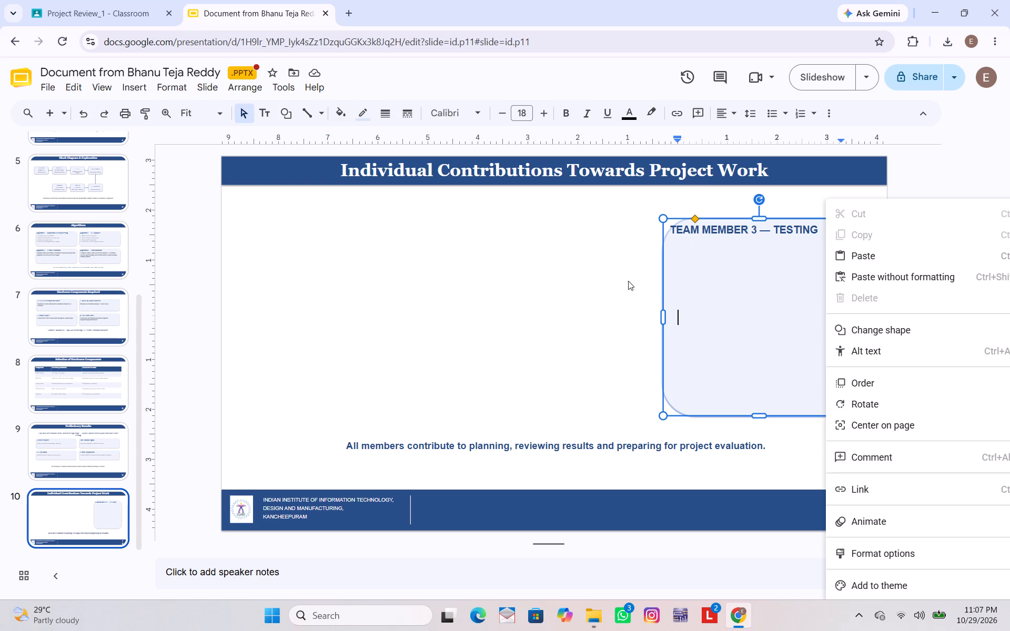
left_click(611, 289)
left_click(703, 226)
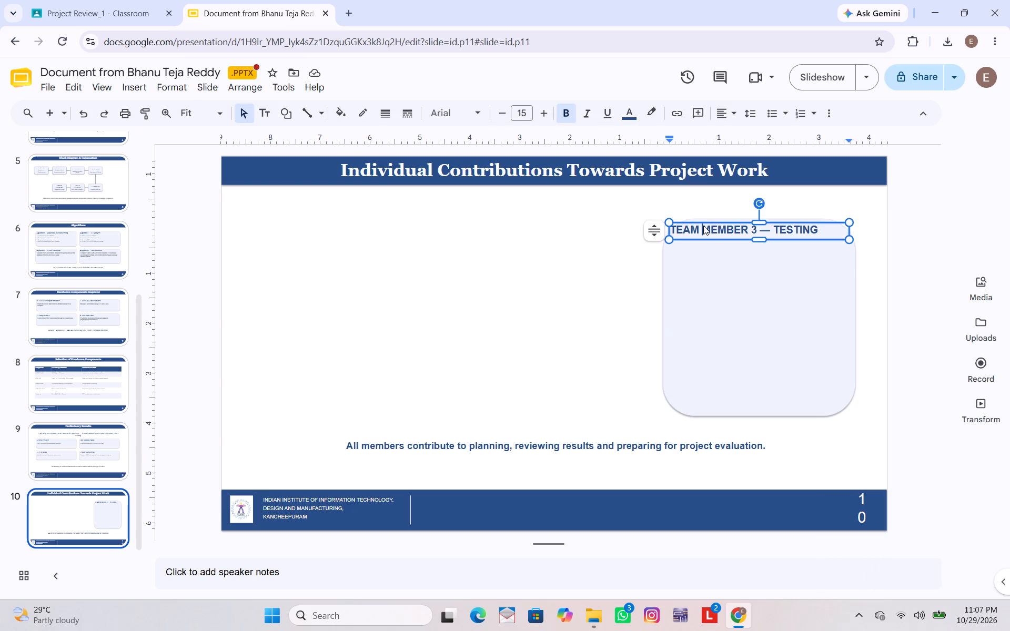
key("BackSpace")
key("BackSpace")
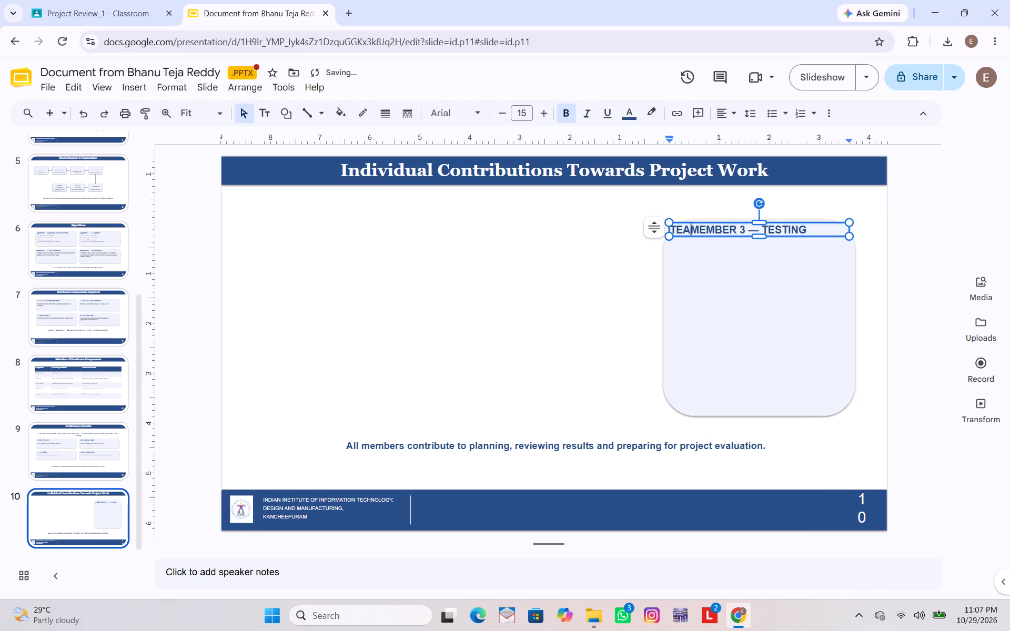
left_click(753, 259)
key("Delete")
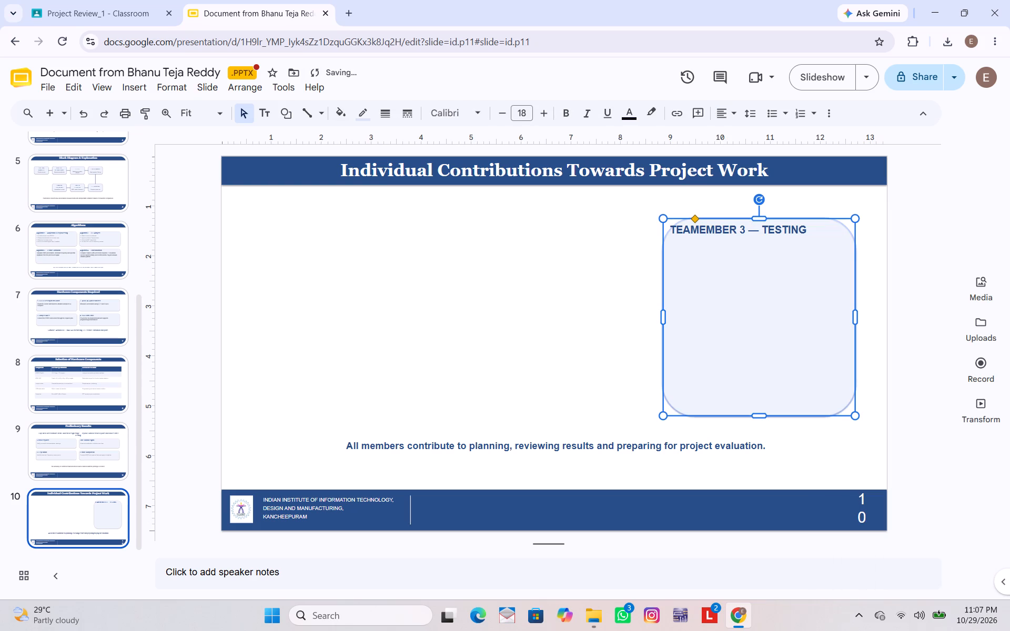
Clear the remaining Team Member 3 — Testing heading text from its text box on the Individual Contributions slide.
left_click(803, 235)
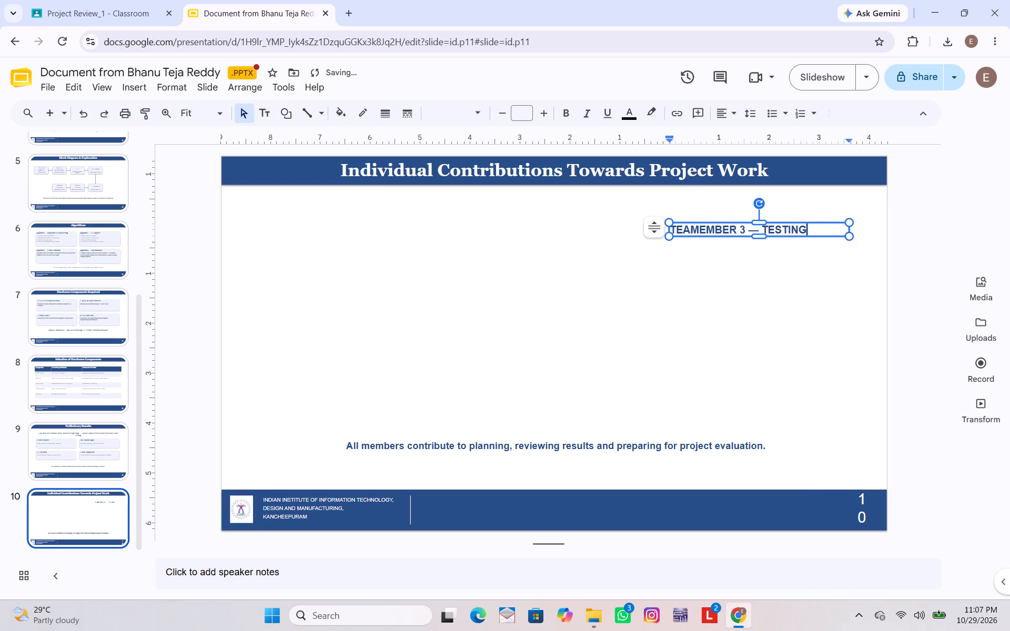
key("BackSpace")
key("Delete")
key("Delete")
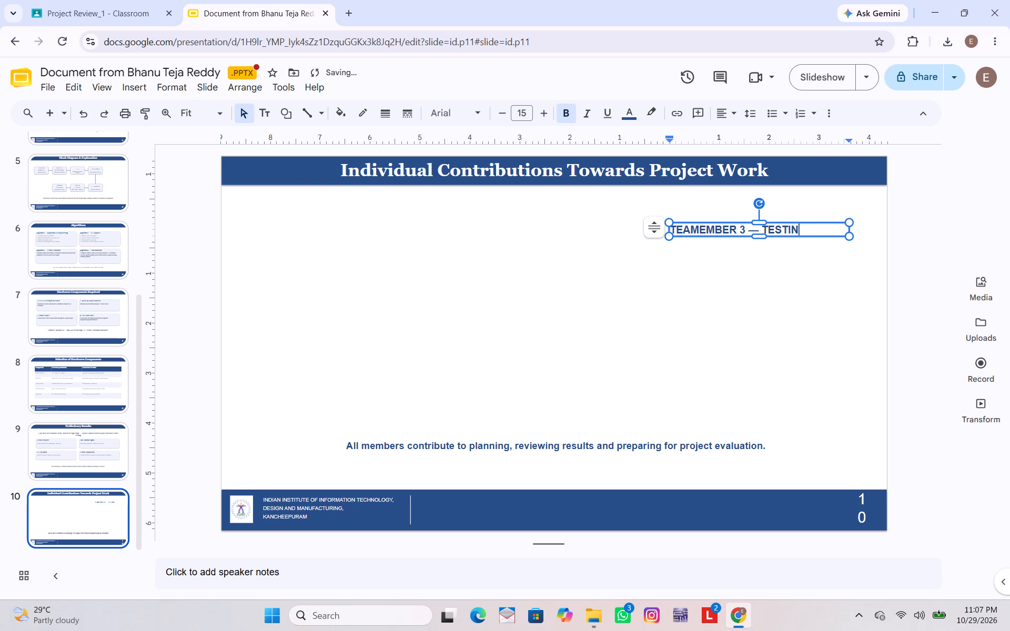
key("BackSpace")
key("BackSpace")
key("BackSpace")
key("BackSpace")
key("BackSpace")
key("BackSpace")
key("BackSpace")
key("BackSpace")
key("BackSpace")
key("BackSpace")
key("BackSpace")
key("BackSpace")
key("BackSpace")
key("BackSpace")
key("BackSpace")
key("BackSpace")
key("BackSpace")
key("BackSpace")
key("BackSpace")
key("BackSpace")
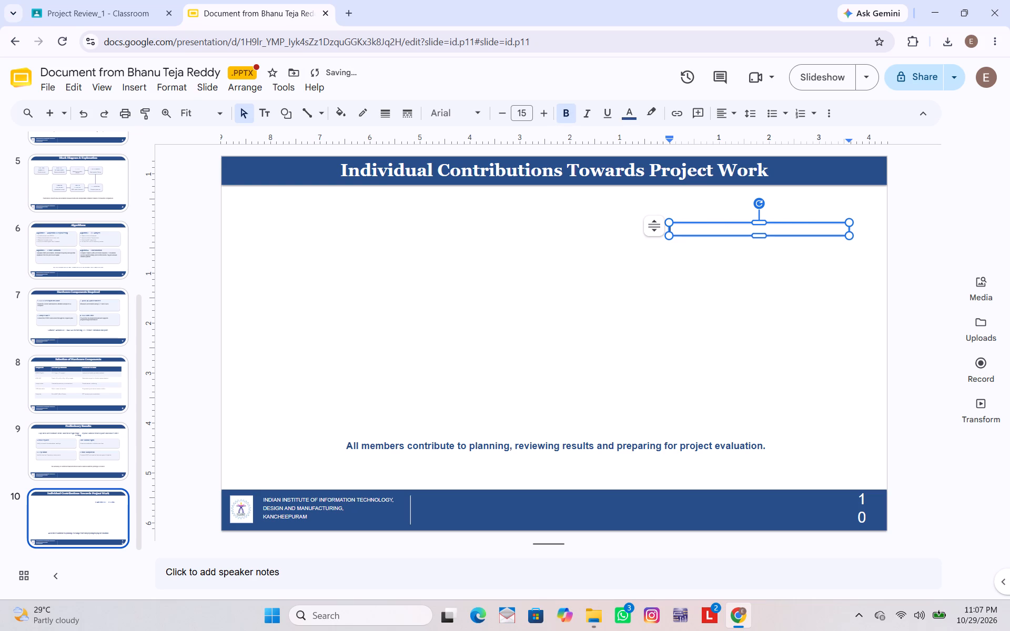
left_click(776, 321)
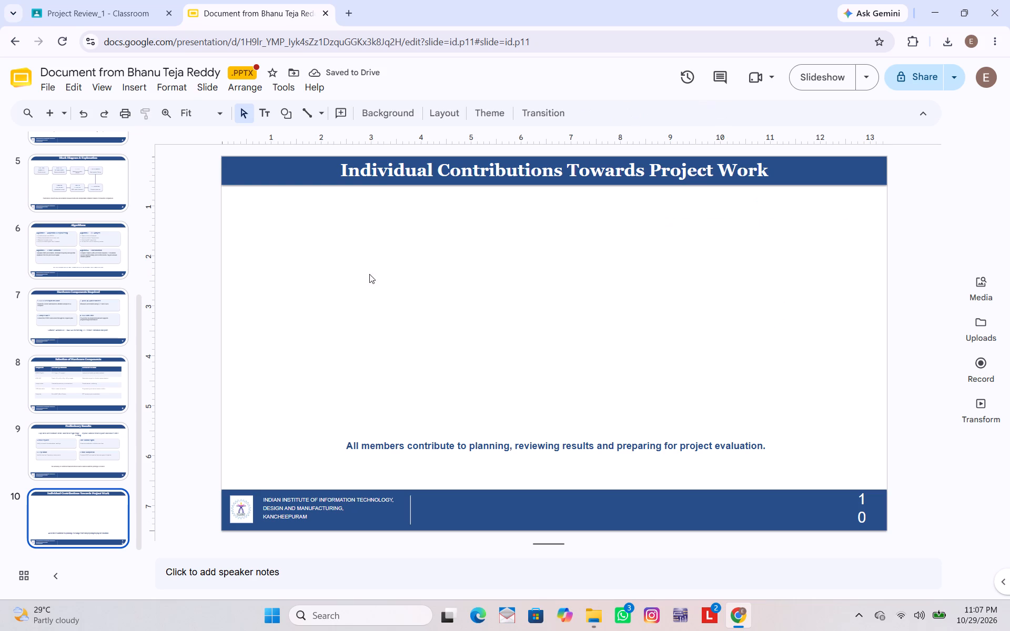
Widen the empty heading text box across the Individual Contributions slide so its left edge sits at about 1 on the ruler.
left_click(267, 230)
left_click(267, 230)
left_click_drag(267, 230, 421, 333)
left_click_drag(349, 246, 609, 275)
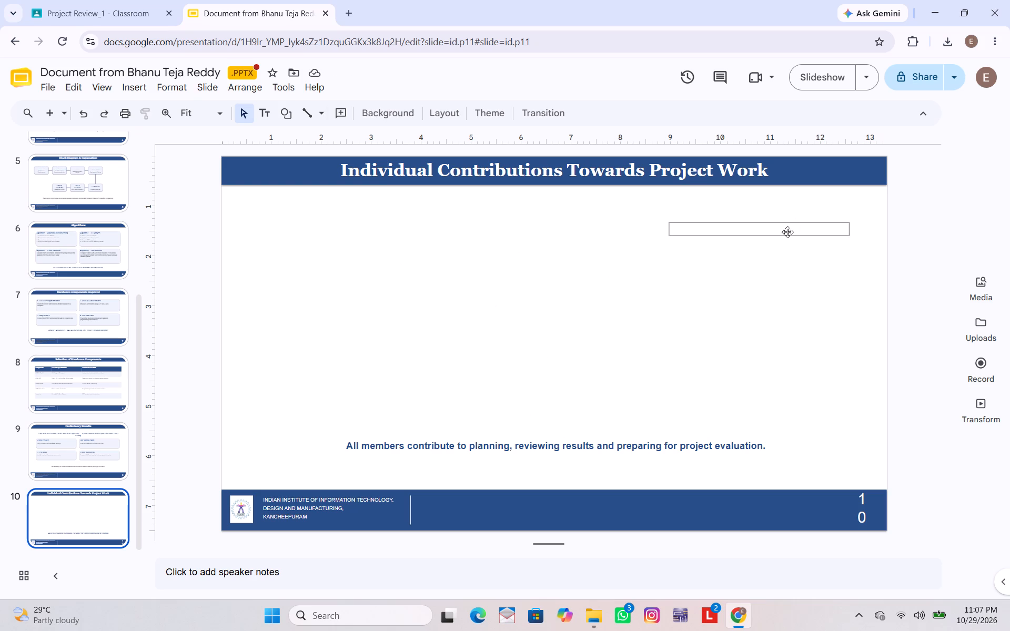
left_click(786, 234)
left_click_drag(669, 236, 268, 412)
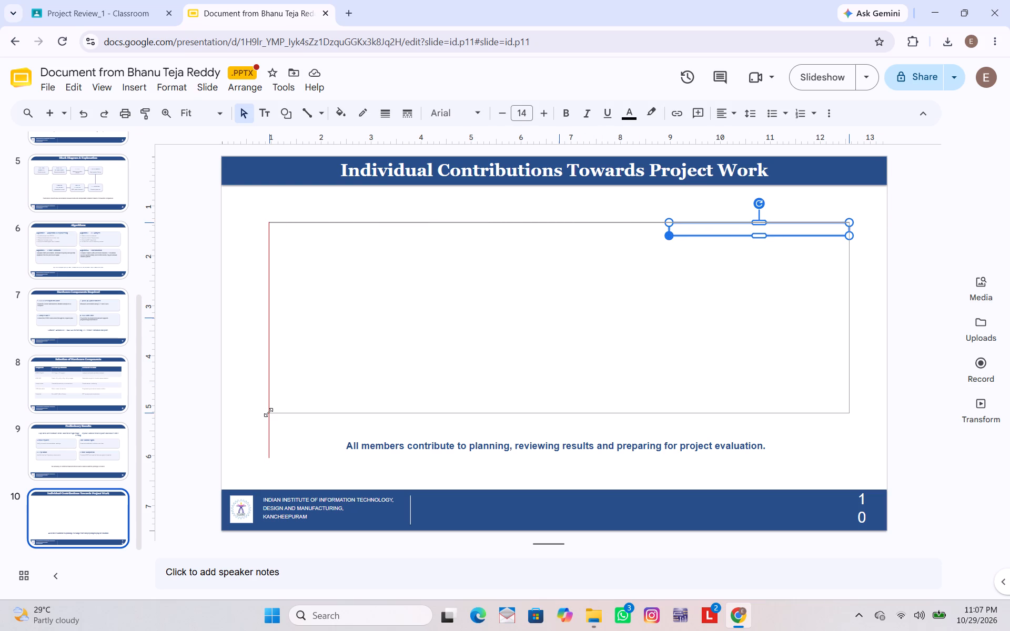
left_click_drag(268, 412, 271, 403)
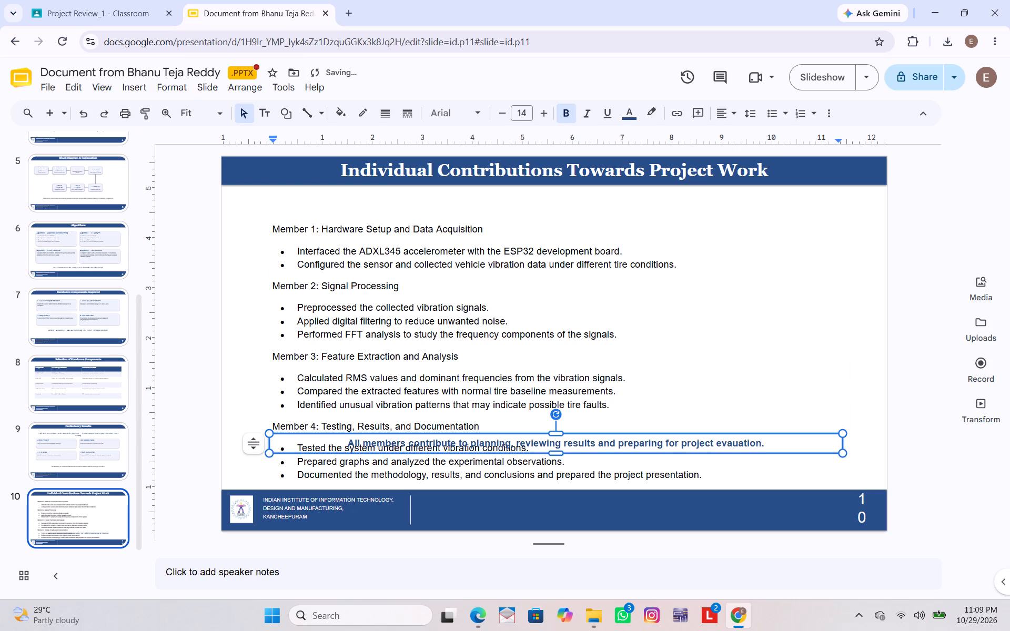
key("BackSpace")
key("BackSpace")
key("BackSpace")
key("BackSpace")
key("BackSpace")
key("BackSpace")
key("BackSpace")
key("BackSpace")
key("BackSpace")
key("BackSpace")
key("BackSpace")
key("BackSpace")
key("BackSpace")
key("BackSpace")
key("BackSpace")
key("BackSpace")
key("BackSpace")
key("BackSpace")
key("BackSpace")
key("BackSpace")
key("BackSpace")
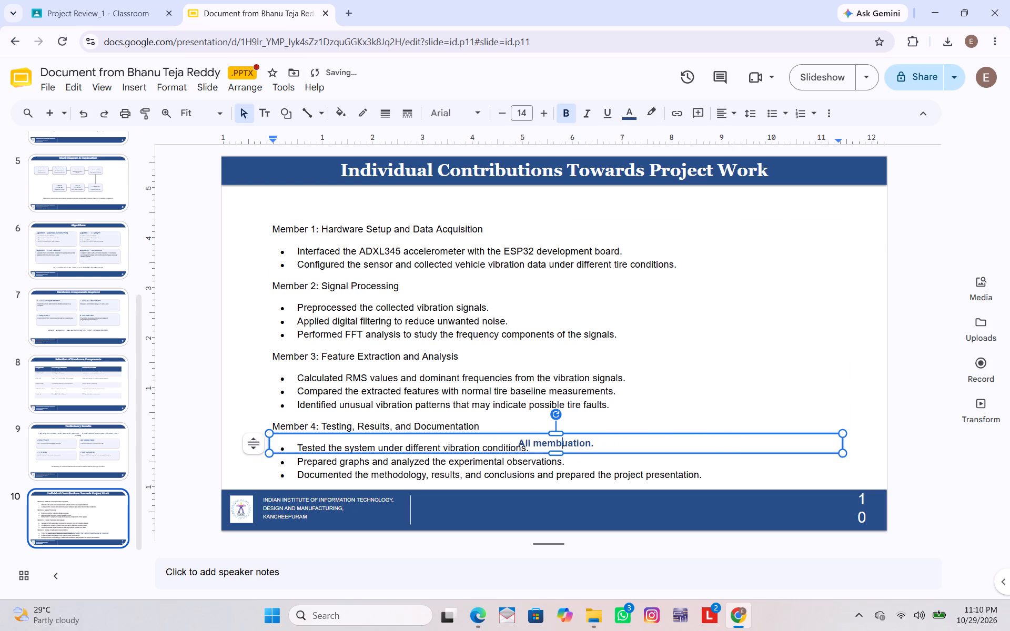
key("Right")
key("Right")
key("Right")
key("Right")
key("Right")
key("Right")
key("Right")
key("Right")
key("Right")
key("Right")
key("Right")
key("Right")
key("Right")
key("Right")
key("Right")
key("Right")
key("Right")
key("Right")
key("Right")
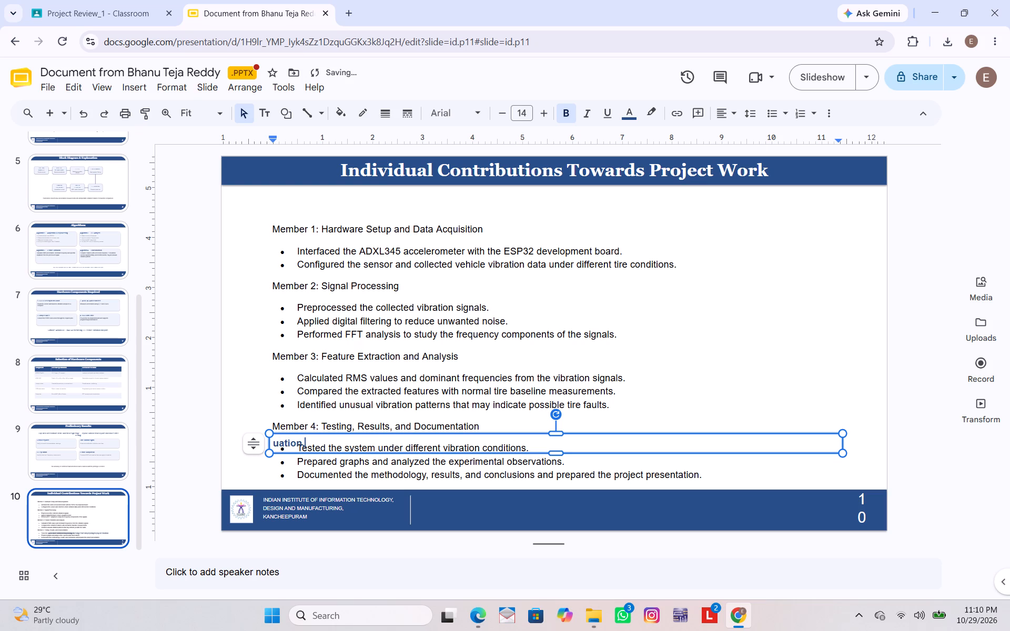
key("BackSpace")
key("BackSpace")
key("BackSpace")
key("BackSpace")
key("BackSpace")
key("BackSpace")
key("BackSpace")
key("BackSpace")
key("BackSpace")
key("BackSpace")
key("BackSpace")
key("BackSpace")
key("BackSpace")
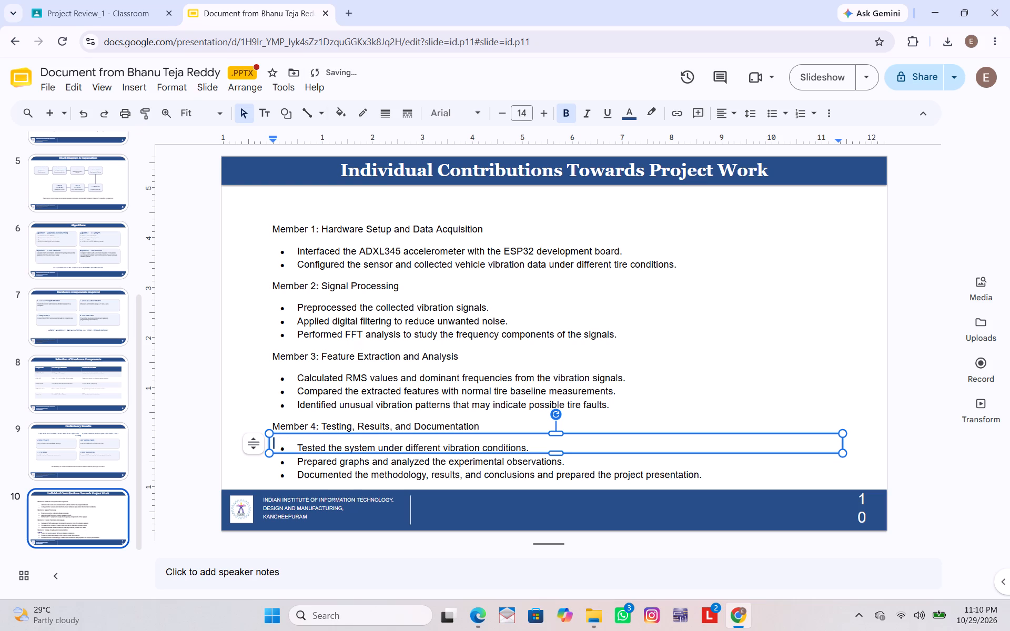
Move the contributions text box up so it starts just below the slide's title band.
left_click(752, 377)
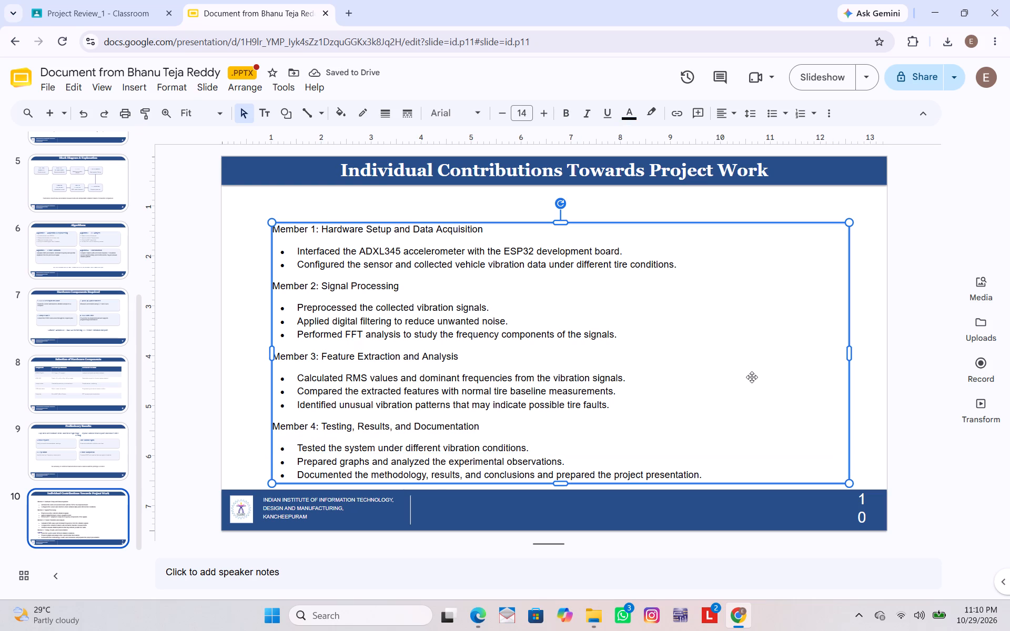
left_click_drag(563, 223, 548, 196)
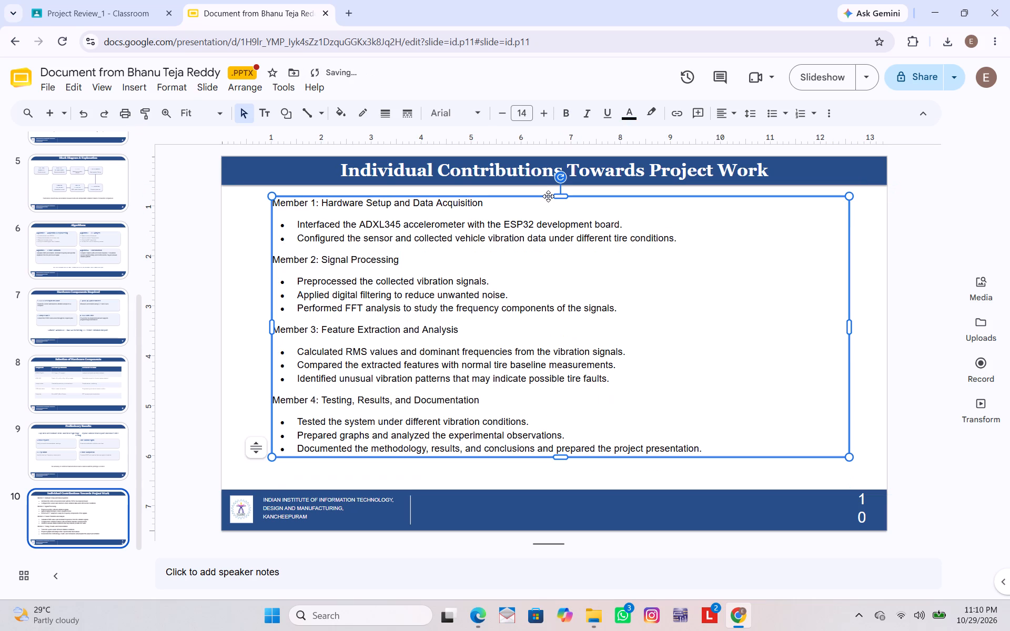
left_click(739, 467)
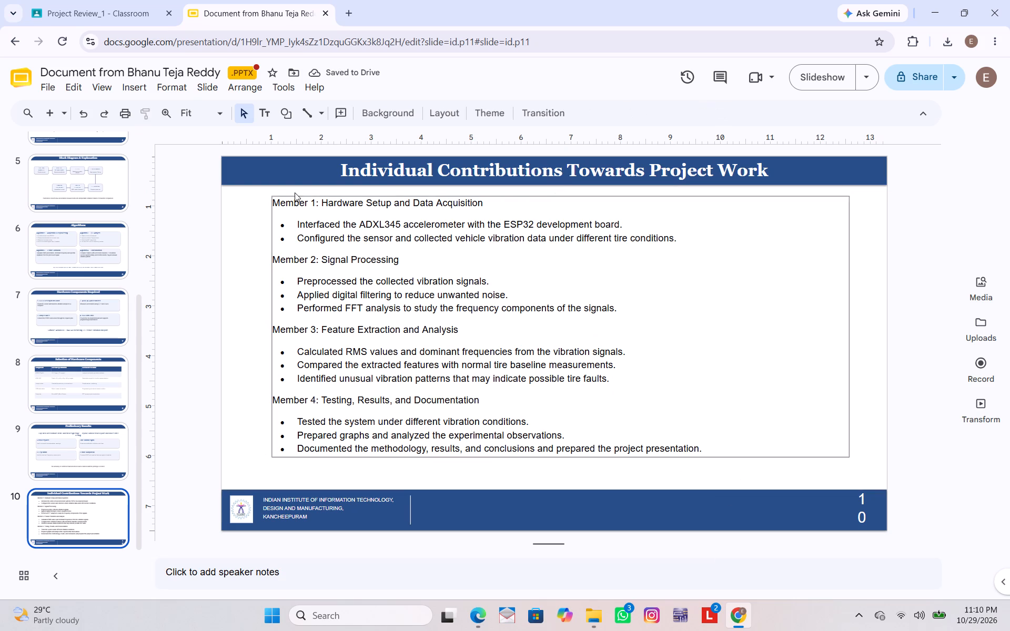
Replace the "Member 1" label before Hardware Setup and Data Acquisition with "Baladitya".
left_click(314, 205)
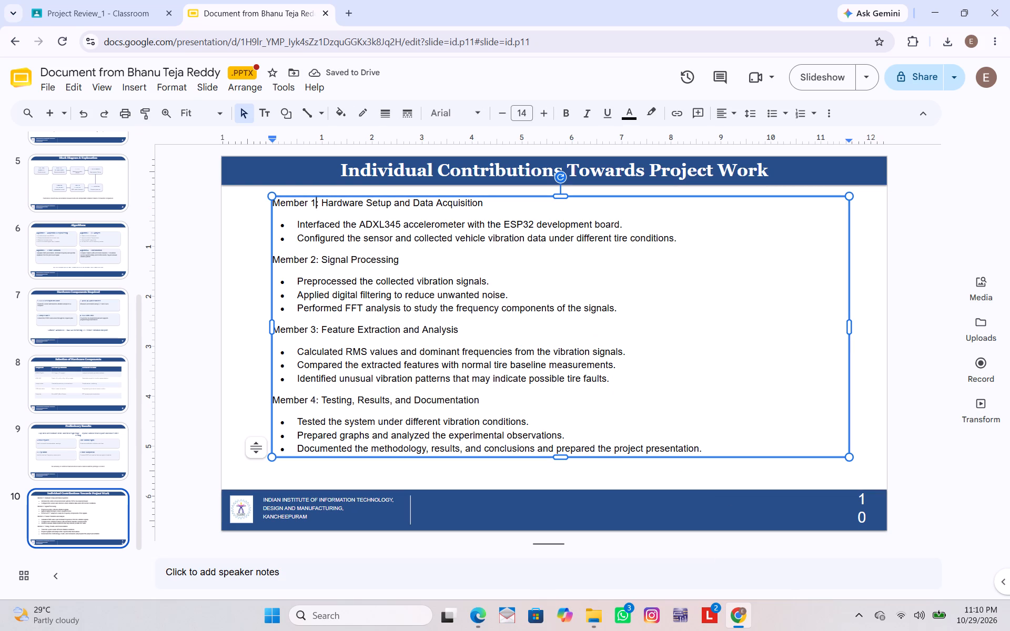
key("BackSpace")
key("BackSpace")
key("BackSpace")
key("BackSpace")
key("BackSpace")
key("BackSpace")
key("BackSpace")
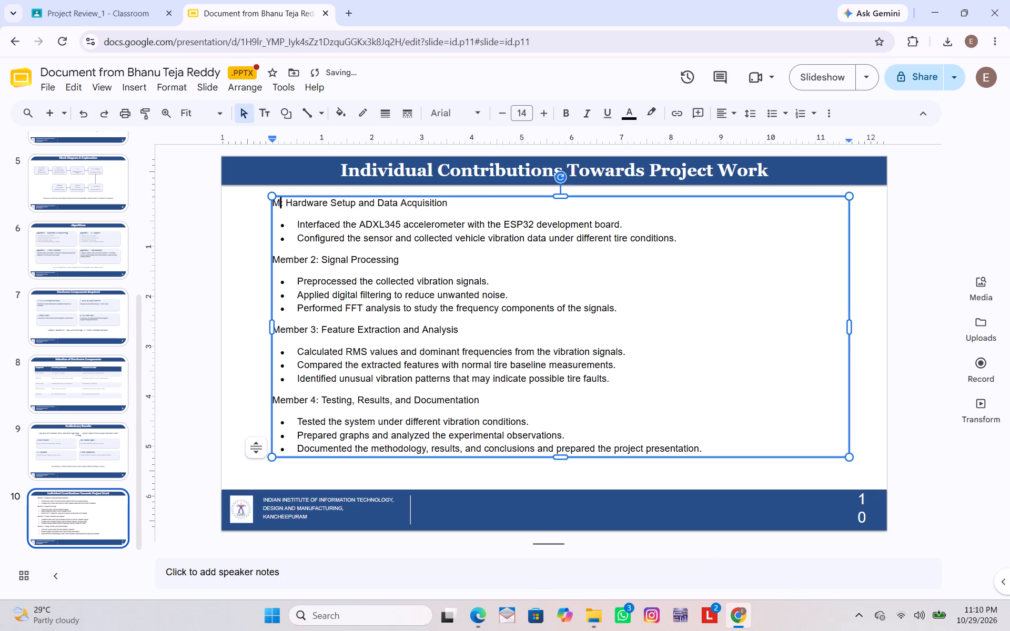
key("BackSpace")
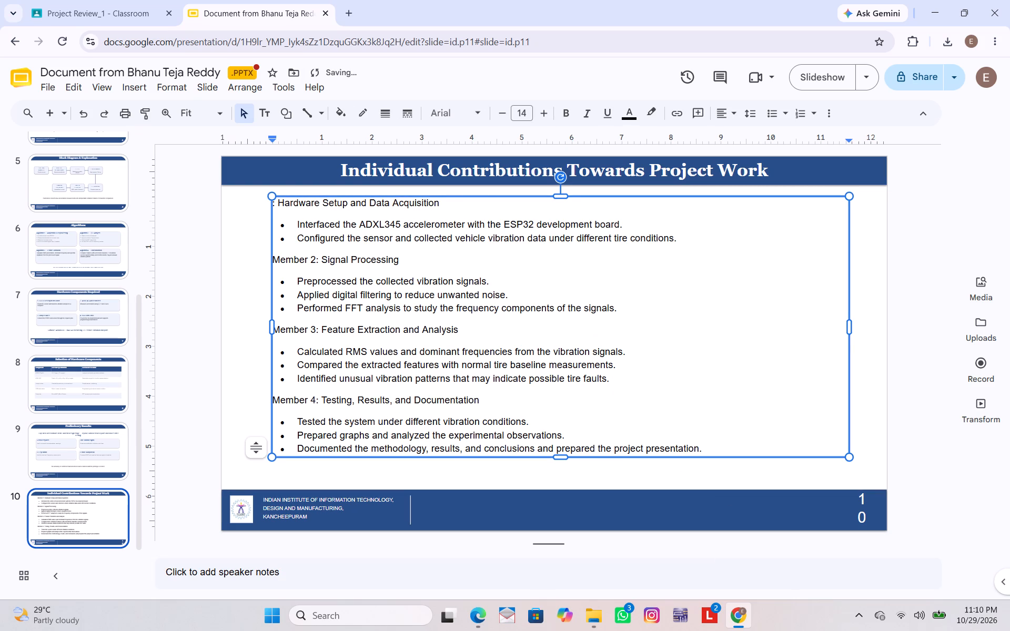
type("BALA")
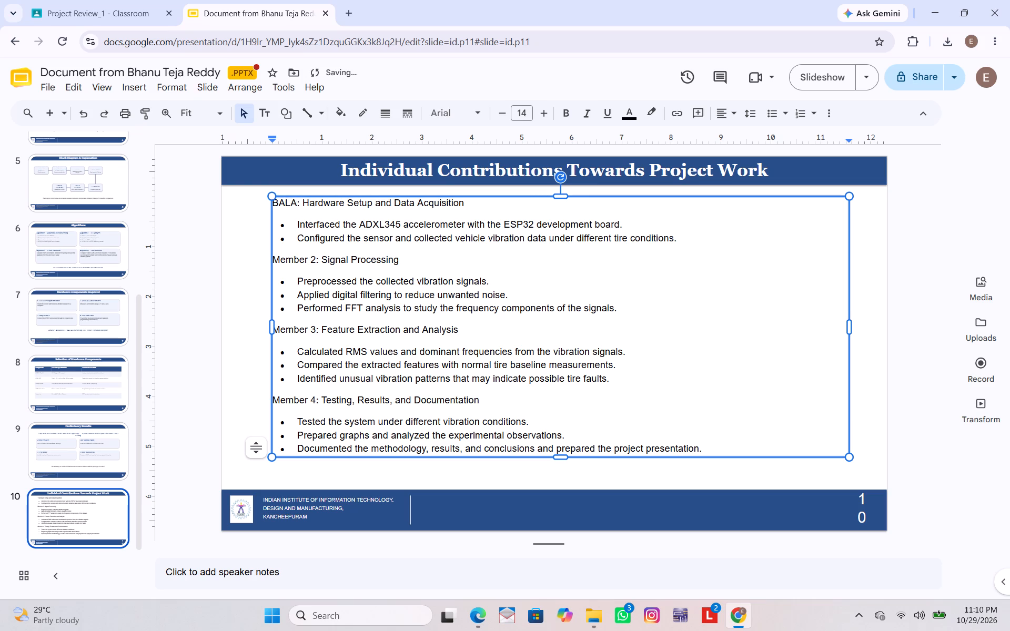
type("DITYA")
Rewrite the all-caps name before Hardware Setup and Data Acquisition as "Baladitya", with only the first letter capitalised.
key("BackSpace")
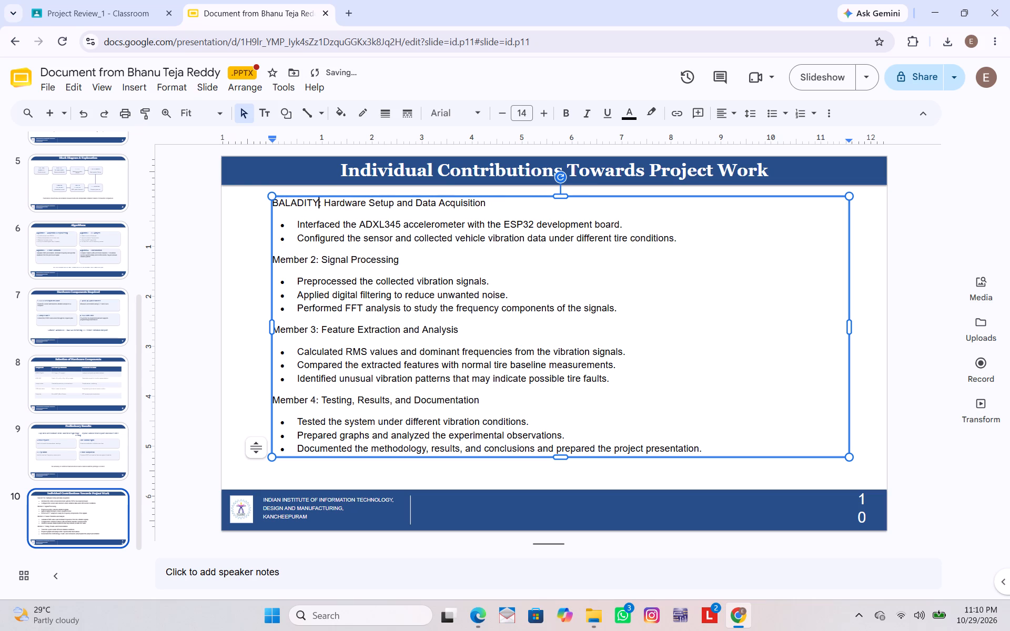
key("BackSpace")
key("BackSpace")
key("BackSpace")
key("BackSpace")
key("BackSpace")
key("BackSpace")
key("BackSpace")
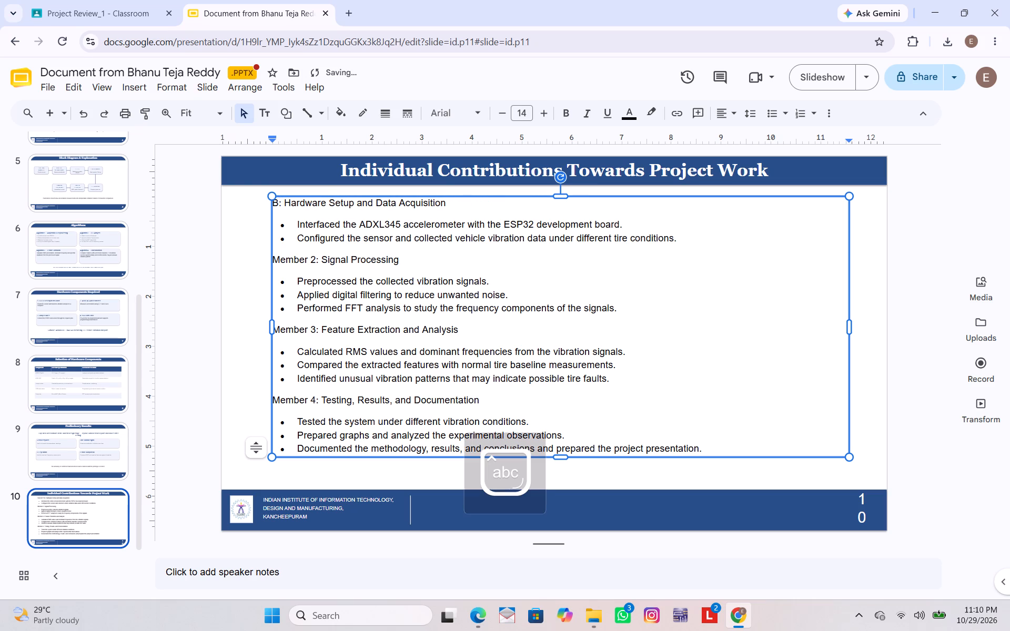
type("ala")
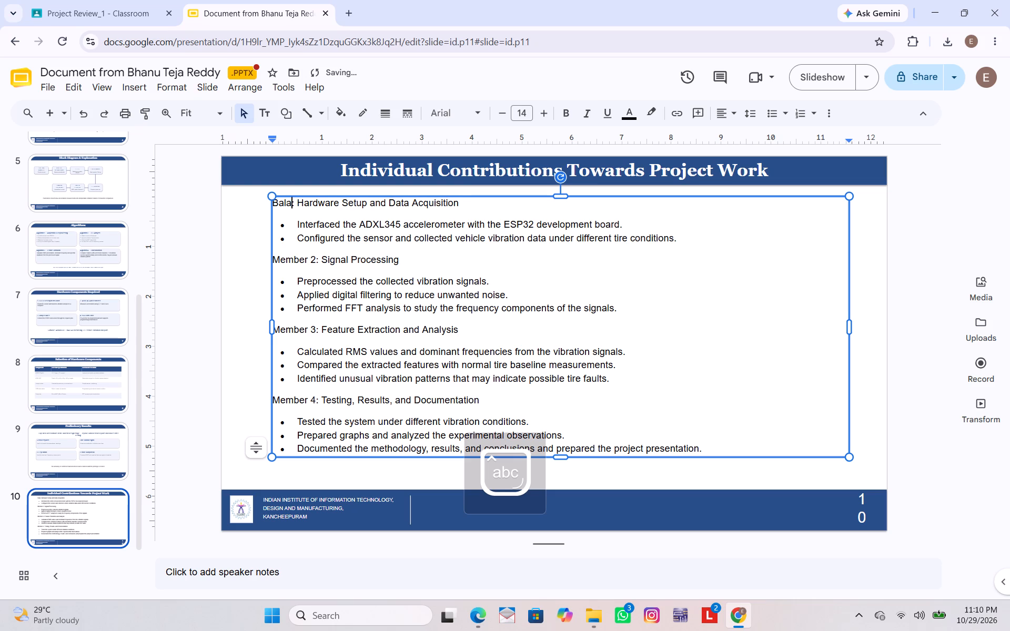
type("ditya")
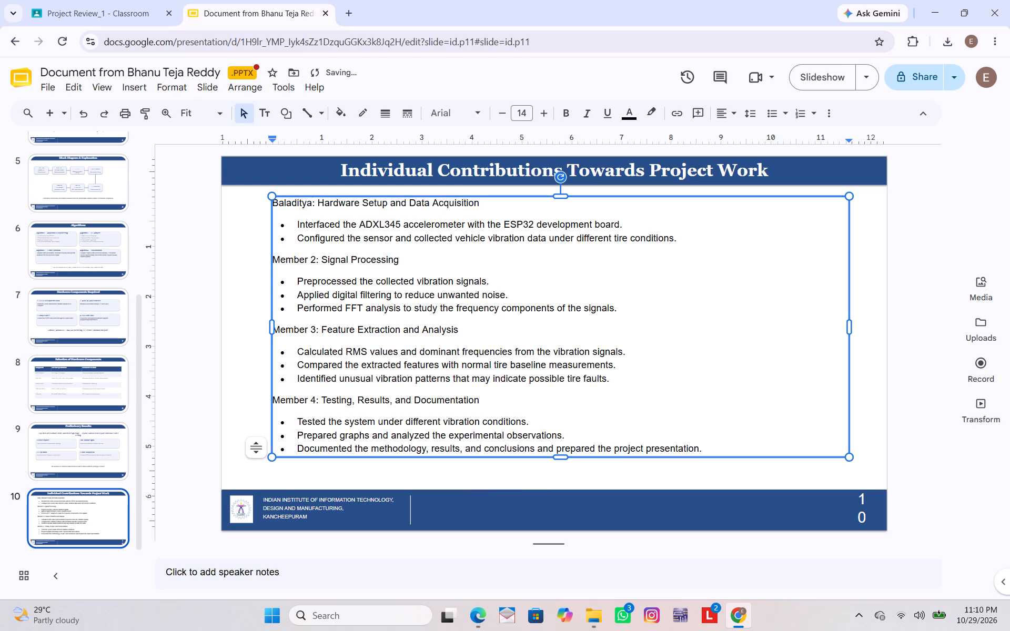
Replace the "Member 2" label before Signal Processing with "Eesa".
left_click(314, 259)
key("BackSpace")
key("BackSpace")
key("BackSpace")
key("BackSpace")
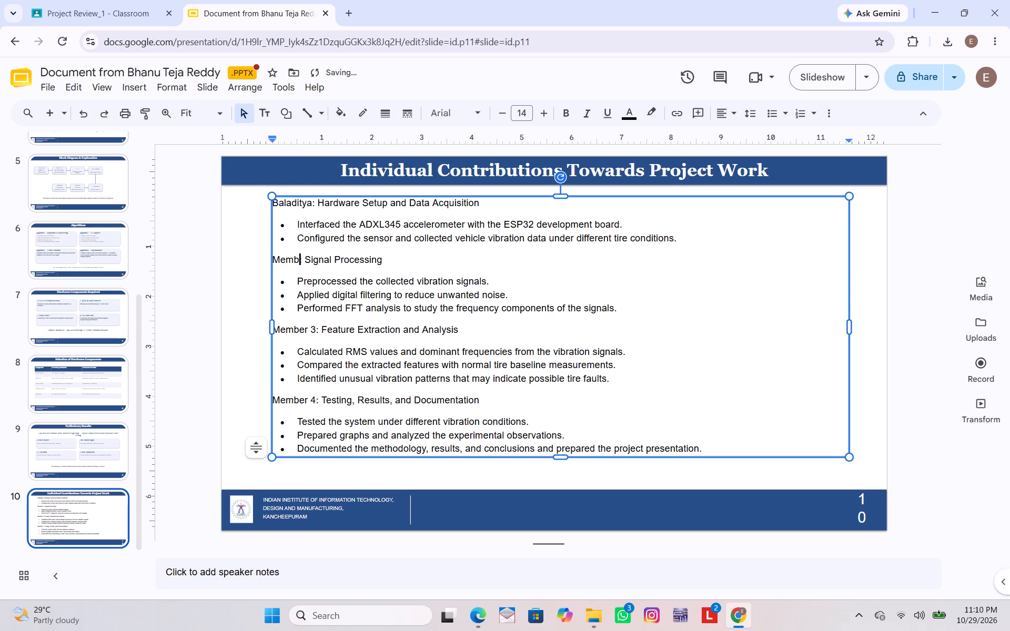
key("BackSpace")
key("BackSpace")
key("BackSpace")
key("BackSpace")
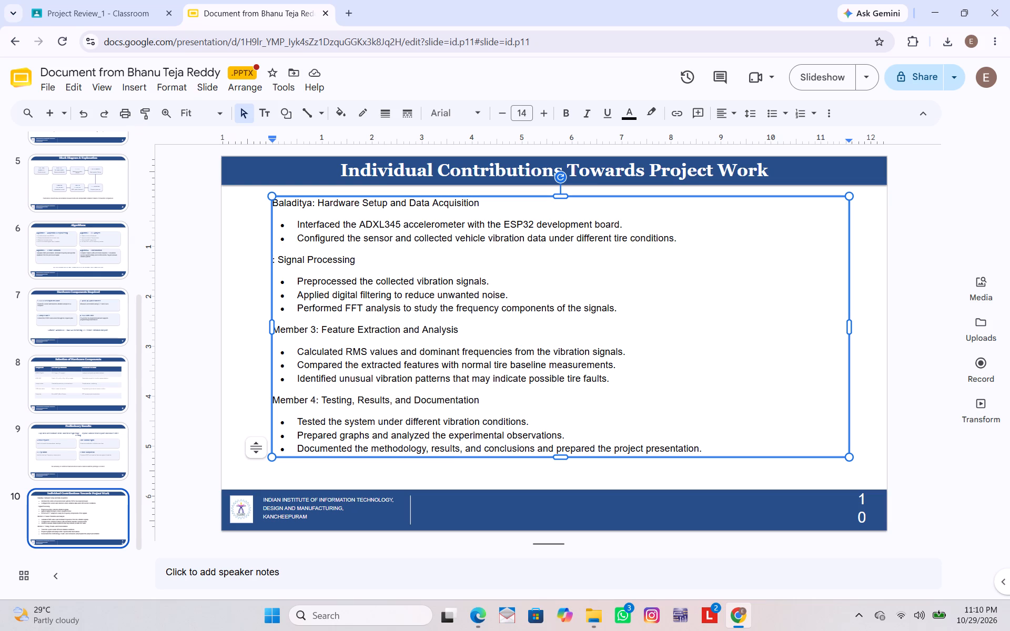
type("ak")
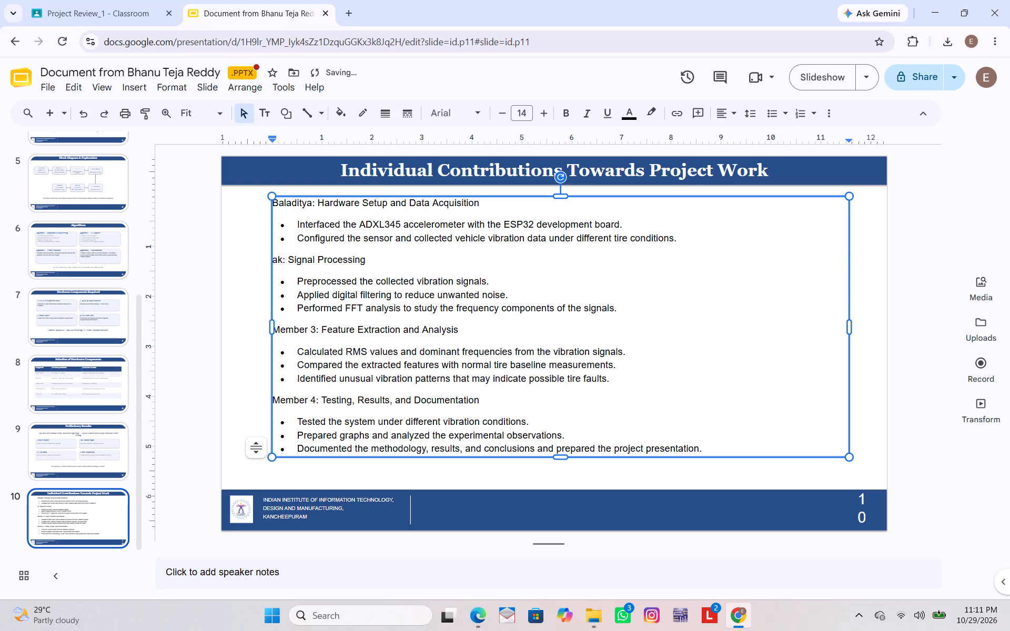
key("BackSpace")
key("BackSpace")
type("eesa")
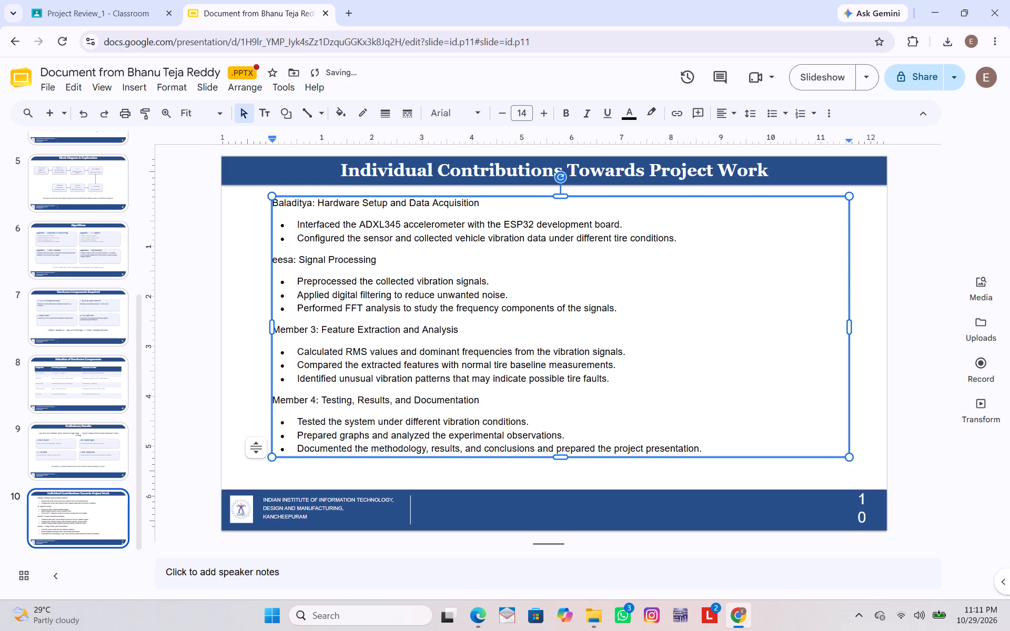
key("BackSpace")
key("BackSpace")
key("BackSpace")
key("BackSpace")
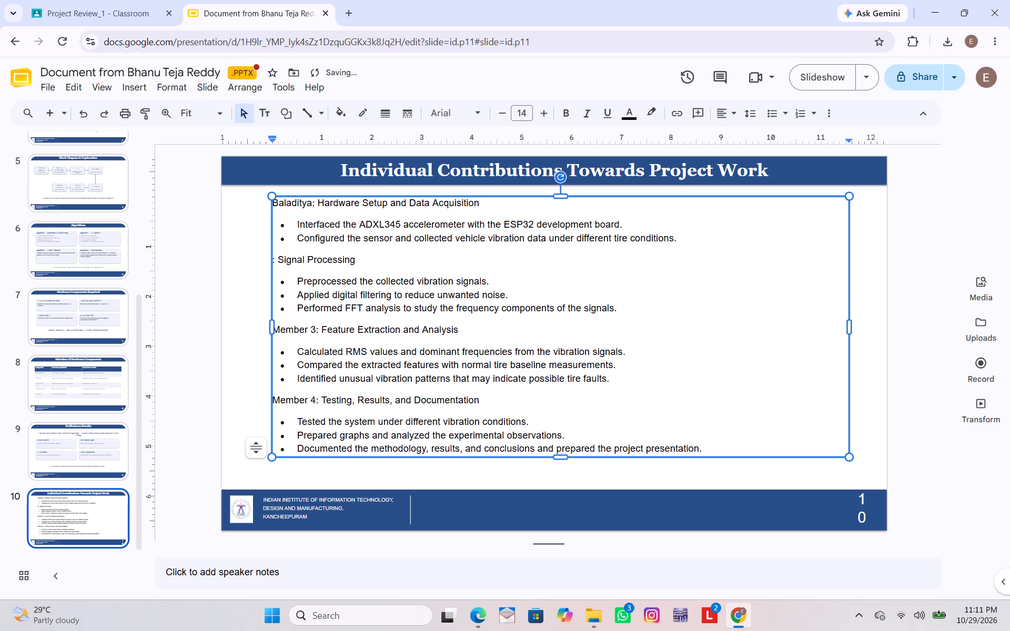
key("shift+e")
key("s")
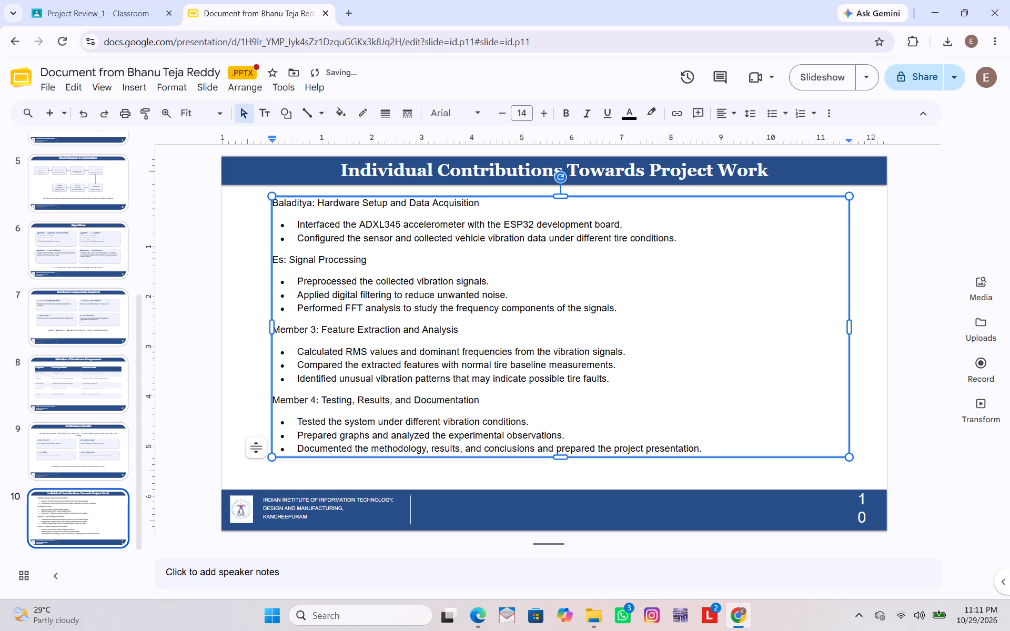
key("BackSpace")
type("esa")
Replace the "Member 3" label before Feature Extraction and Analysis with "Akshay".
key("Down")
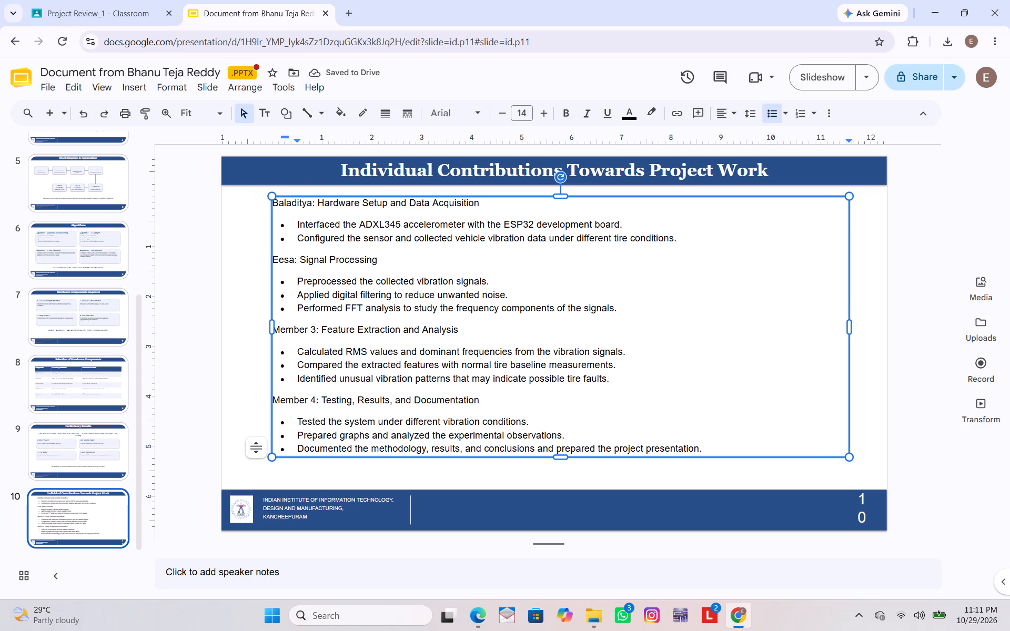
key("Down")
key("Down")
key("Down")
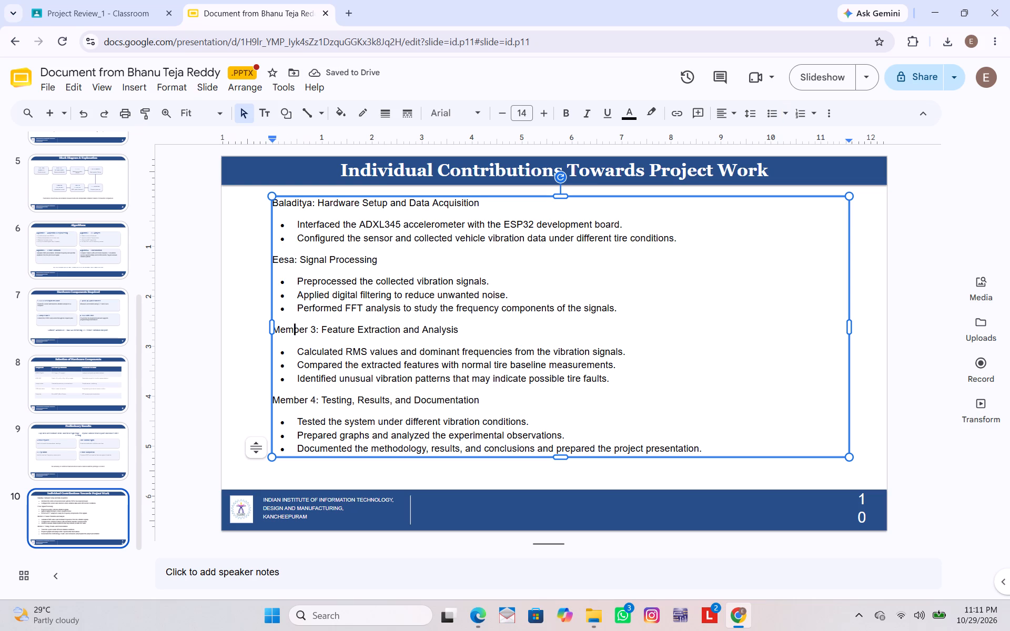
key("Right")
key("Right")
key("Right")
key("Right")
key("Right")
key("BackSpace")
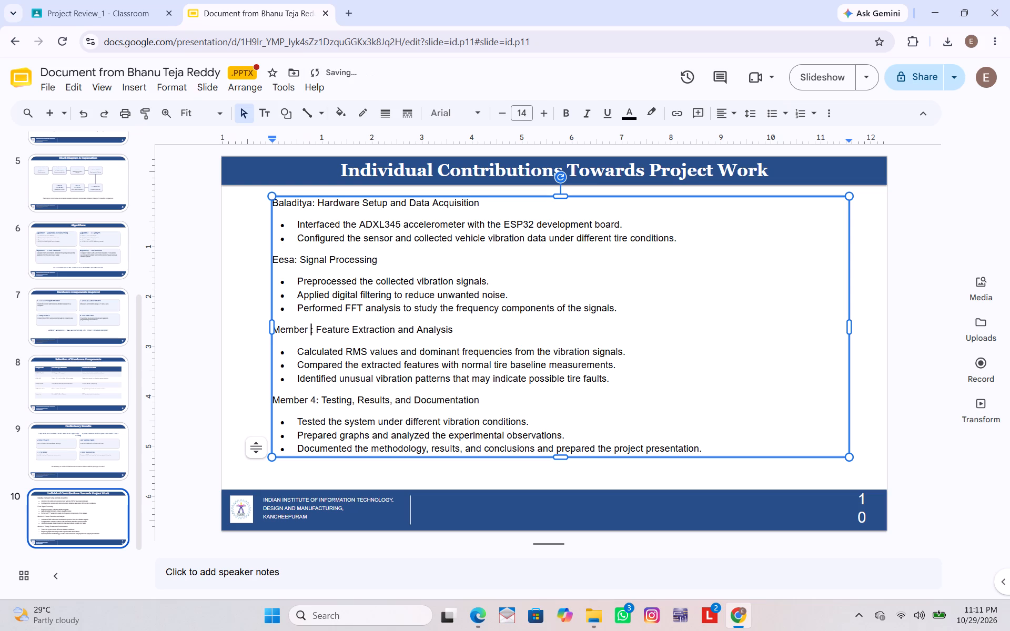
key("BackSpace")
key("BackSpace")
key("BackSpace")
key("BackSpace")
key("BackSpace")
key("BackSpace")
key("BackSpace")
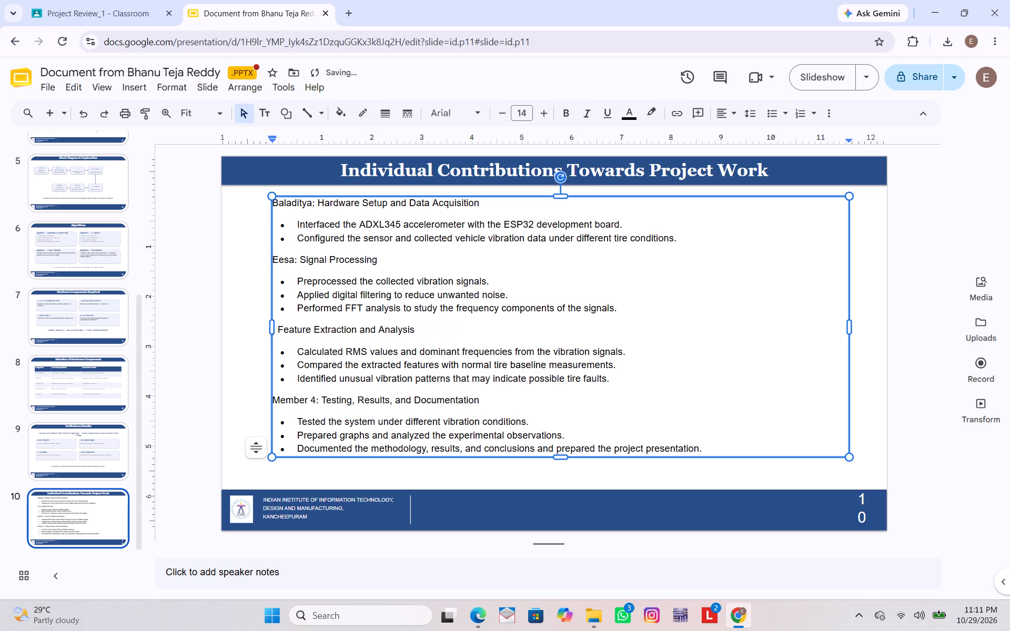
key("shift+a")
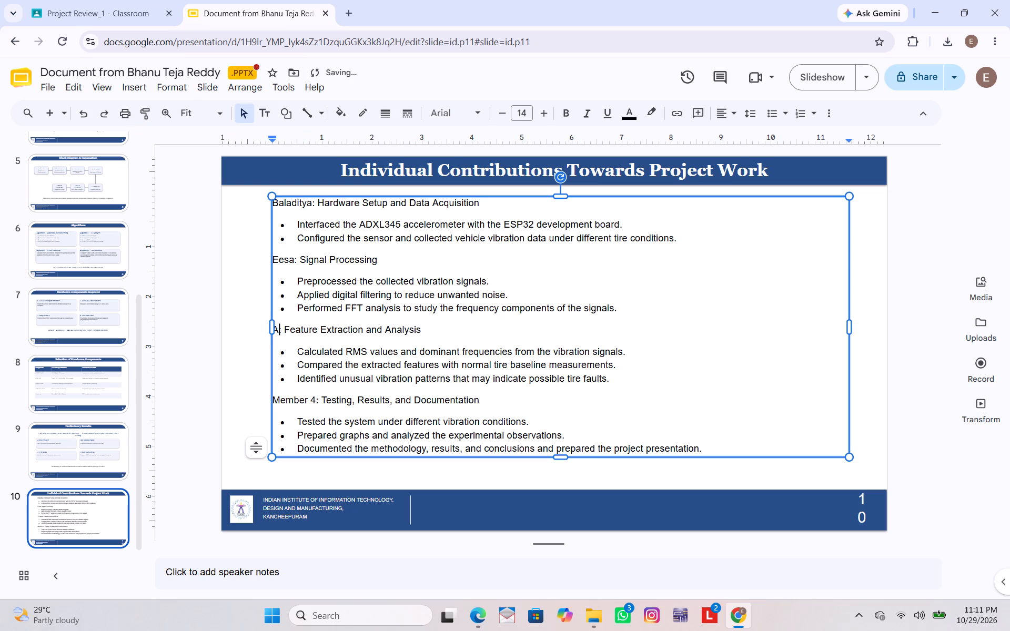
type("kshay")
Replace the "Member 4" label before Testing, Results, and Documentation with "Bhanu" and deselect the text box.
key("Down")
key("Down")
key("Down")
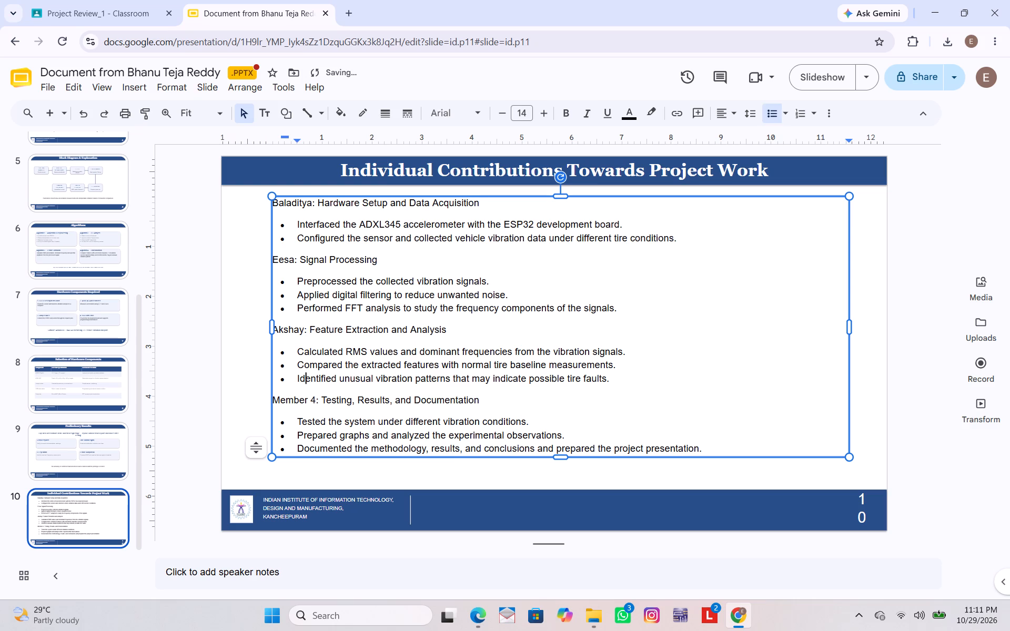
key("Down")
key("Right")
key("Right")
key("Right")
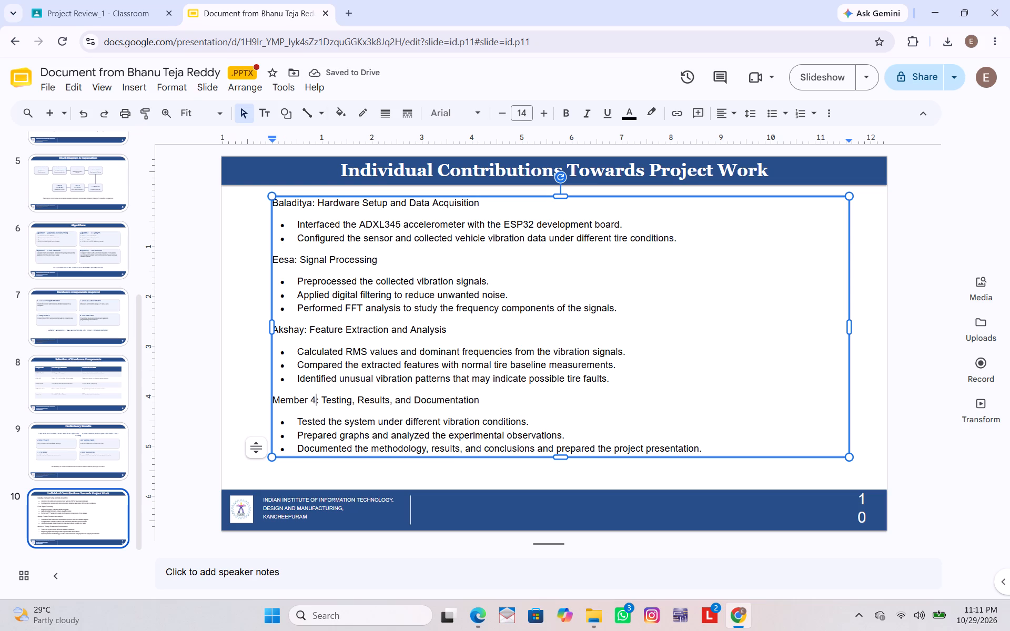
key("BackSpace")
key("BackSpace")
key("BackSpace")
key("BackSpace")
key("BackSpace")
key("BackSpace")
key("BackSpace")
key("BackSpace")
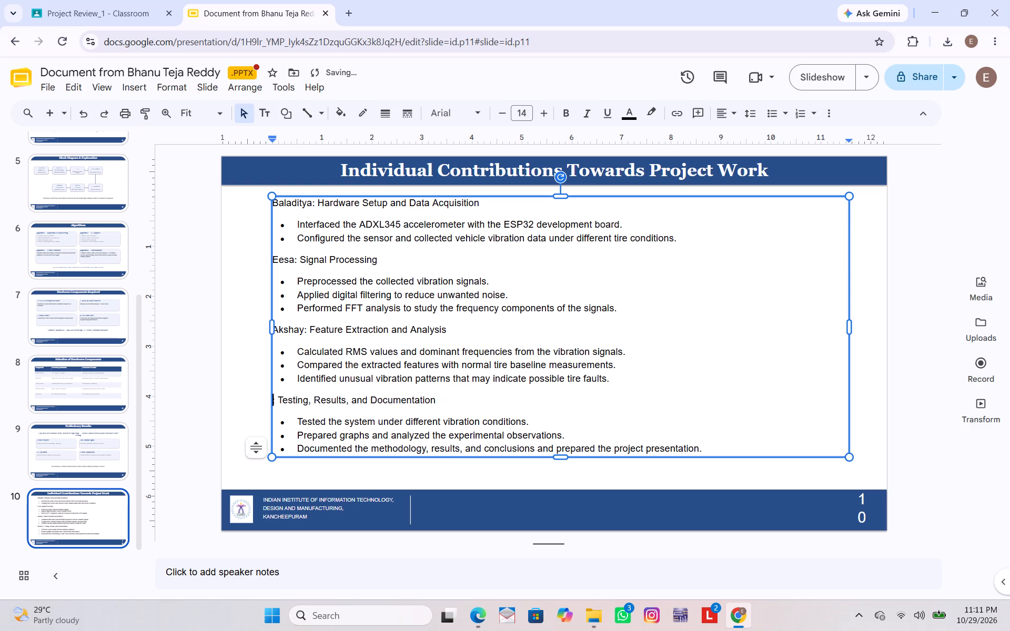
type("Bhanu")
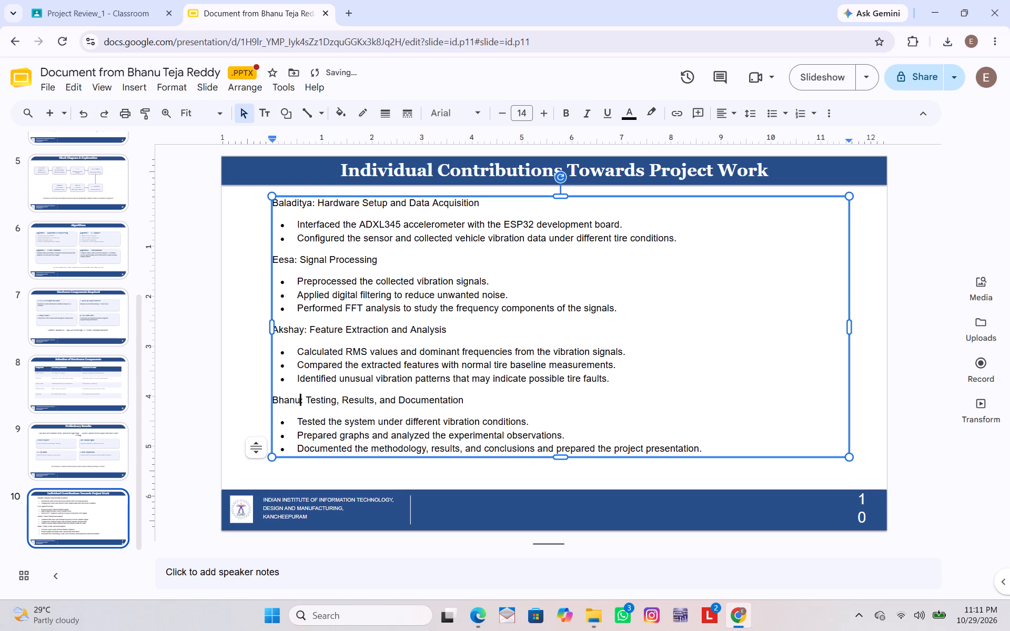
left_click(578, 424)
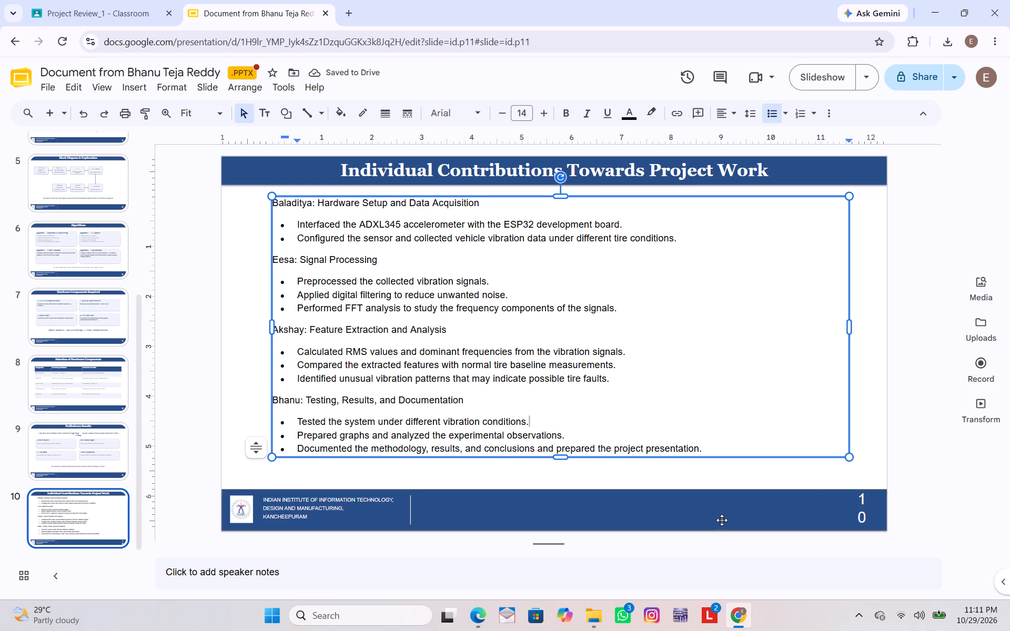
left_click(958, 452)
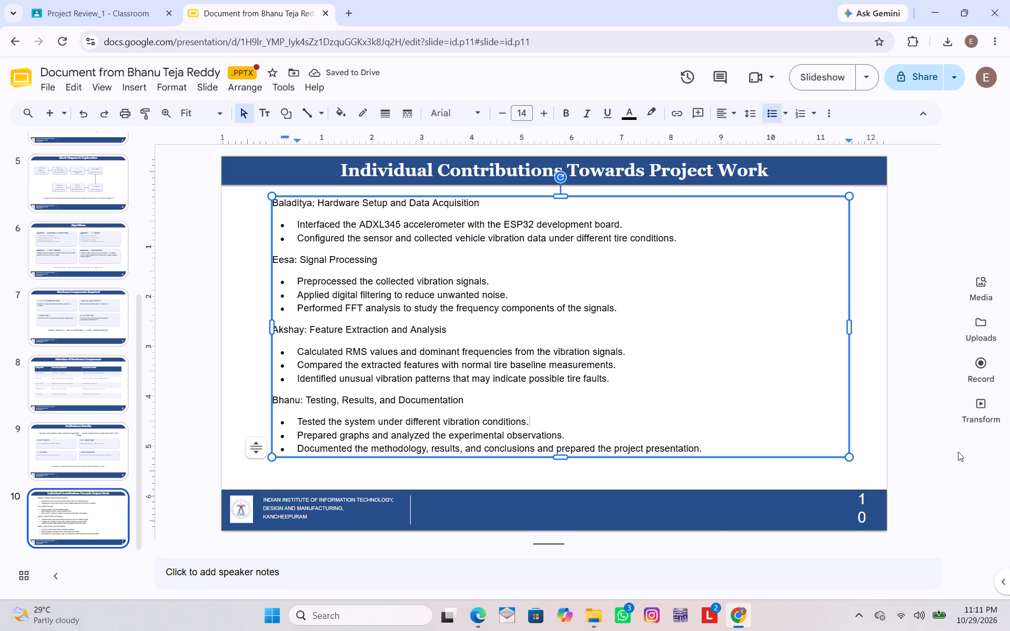
left_click(910, 236)
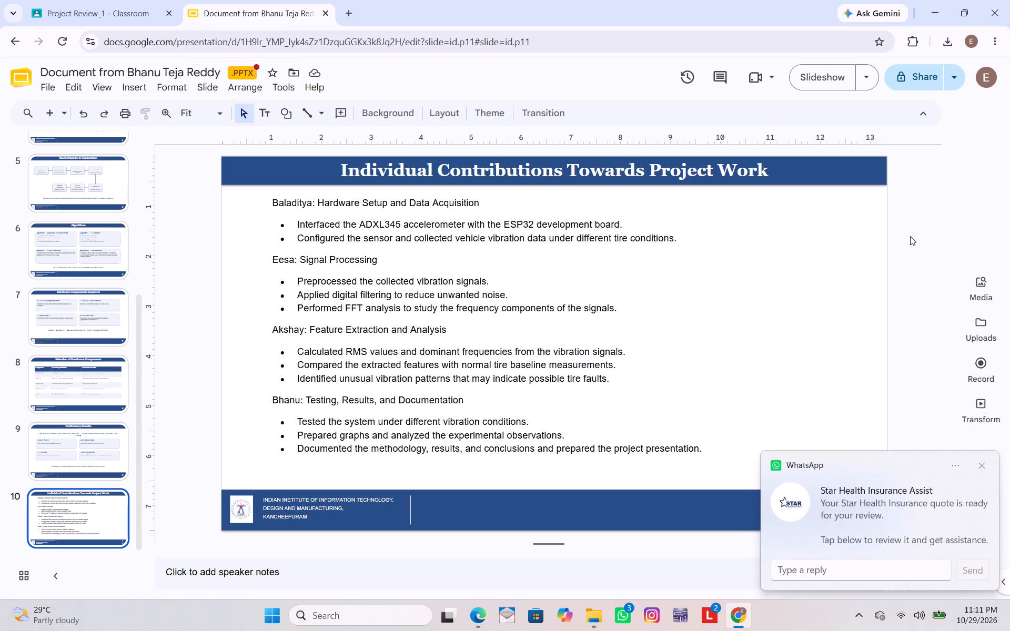
Dismiss the WhatsApp notification covering the slide's lower corner.
left_click(983, 464)
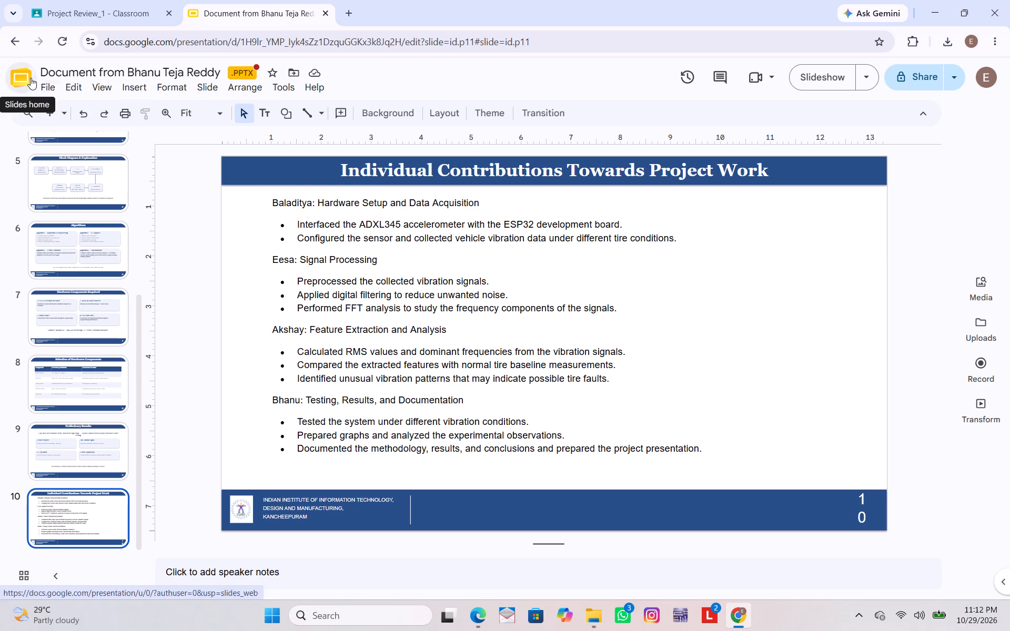
Open the file commands for the presentation.
left_click(57, 93)
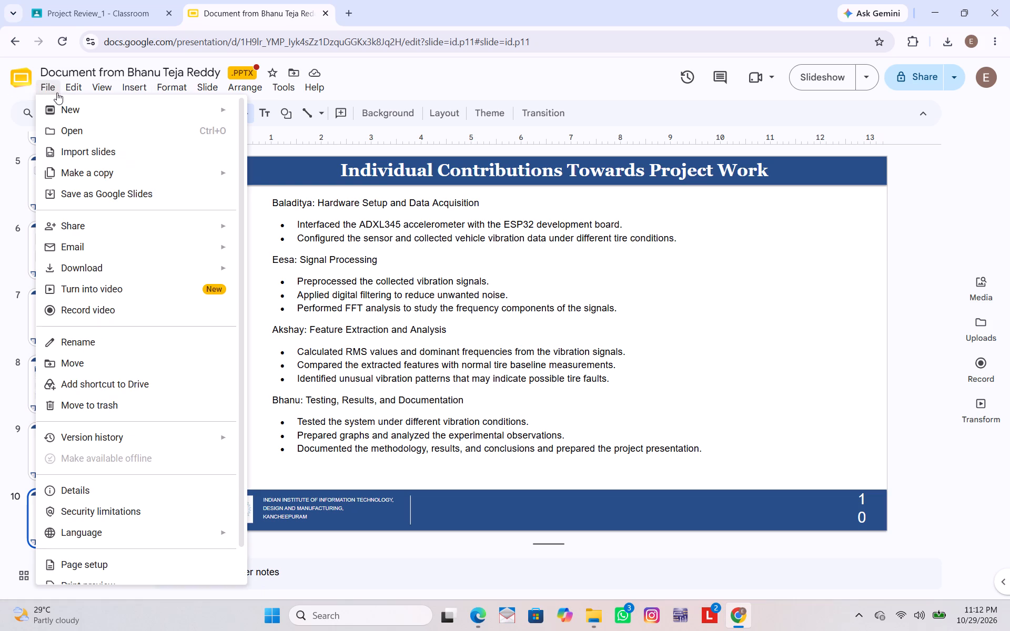
Download the presentation as a PDF document.
left_click(135, 268)
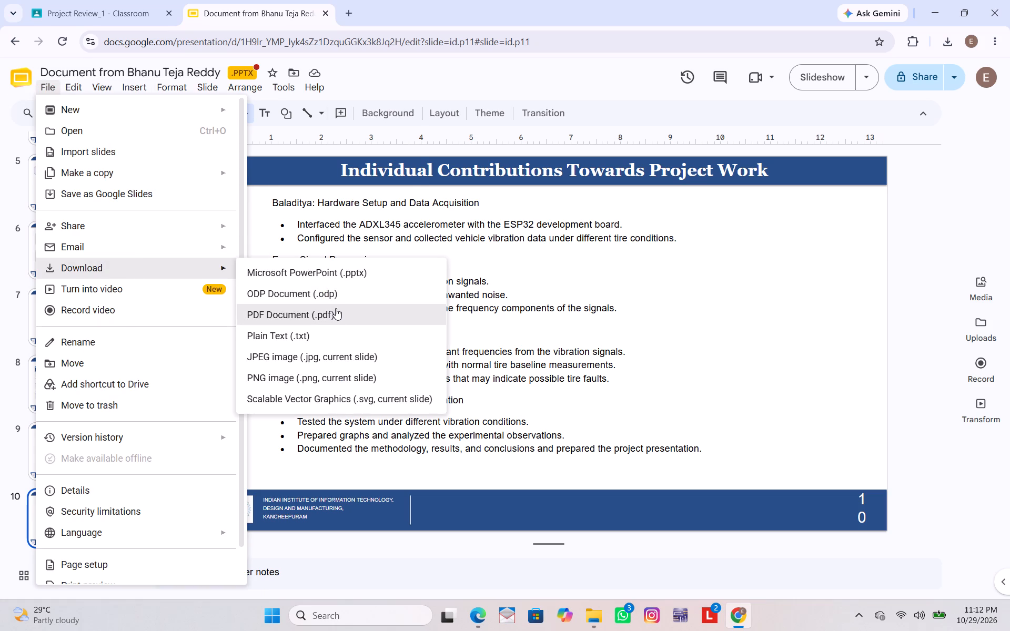
left_click(322, 310)
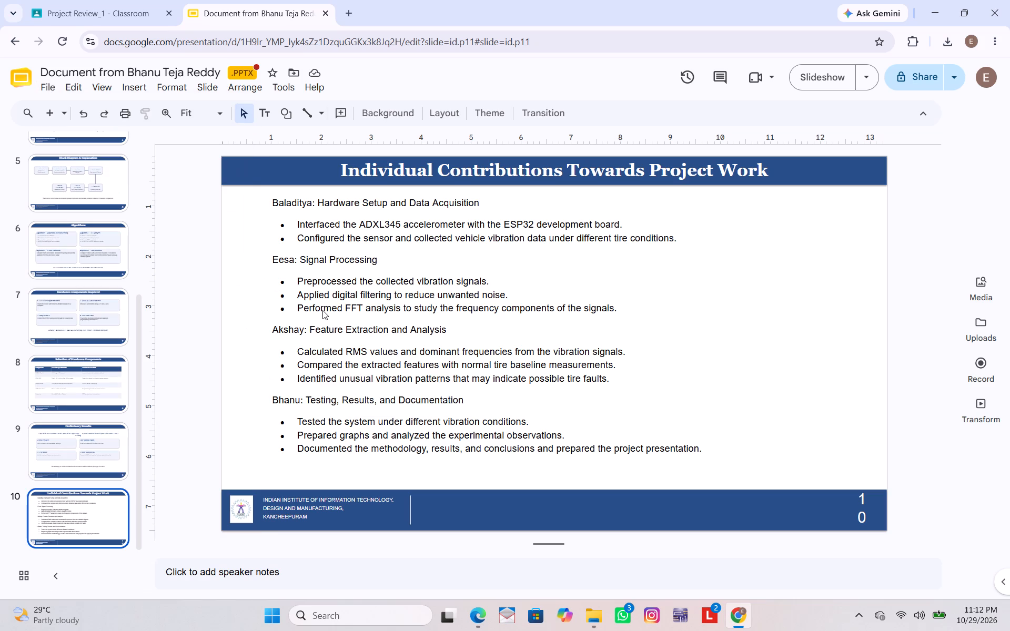
Open the newly downloaded presentation PDF and skim all its pages, from the title page to Individual Contributions Towards Project Work.
left_click(945, 38)
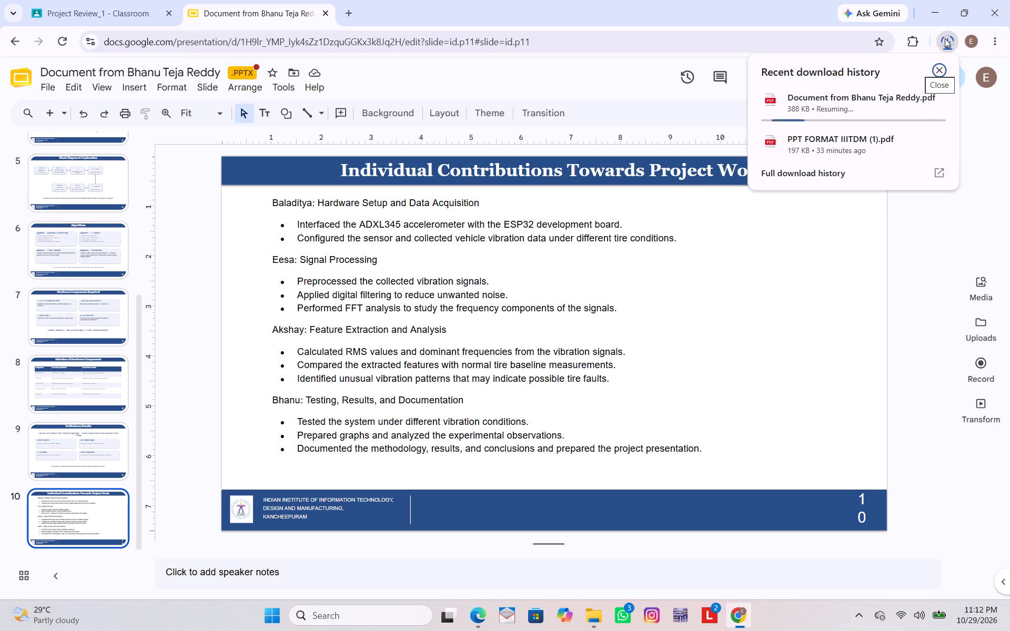
left_click(811, 98)
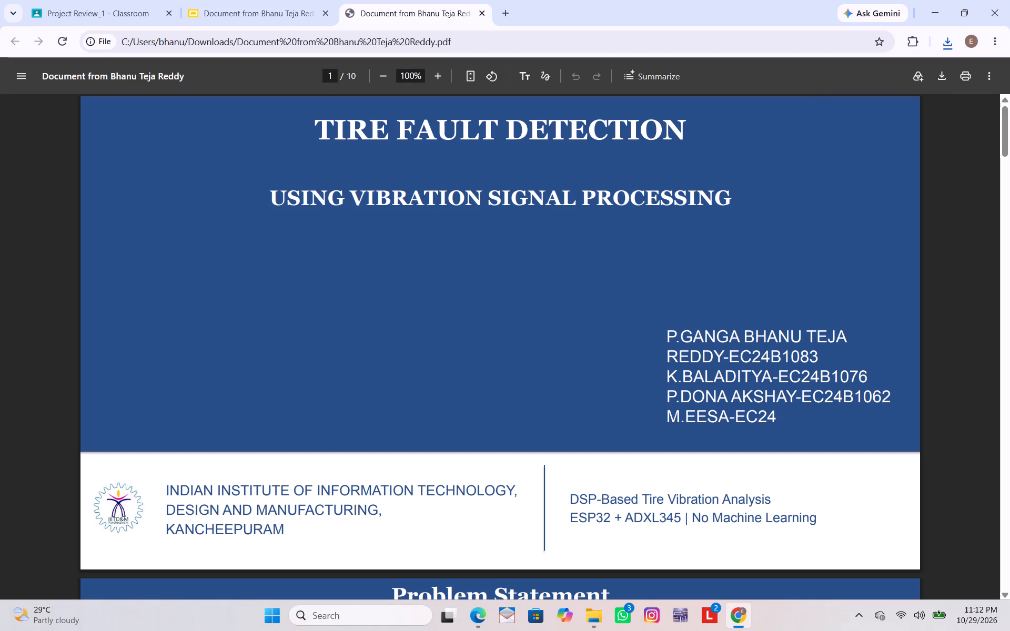
scroll(728, 372, "down", 5)
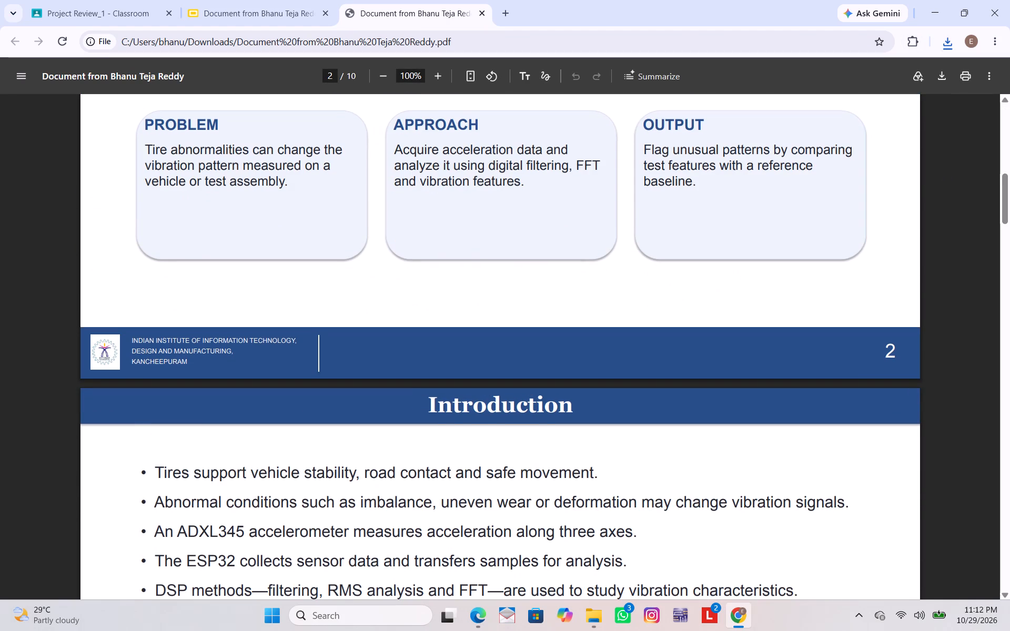
scroll(728, 372, "up", 7)
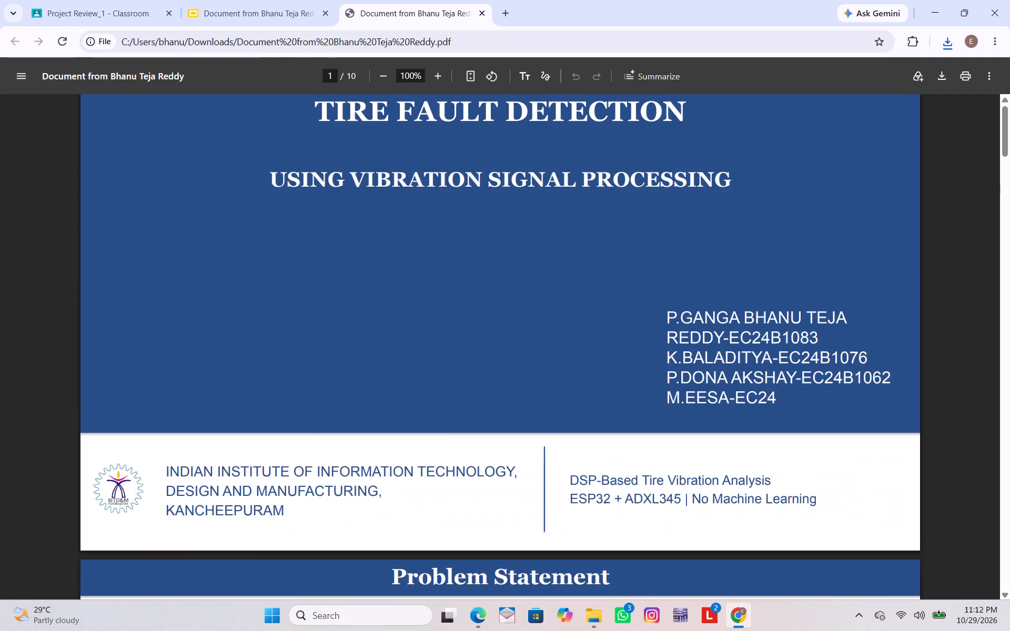
scroll(728, 372, "down", 14)
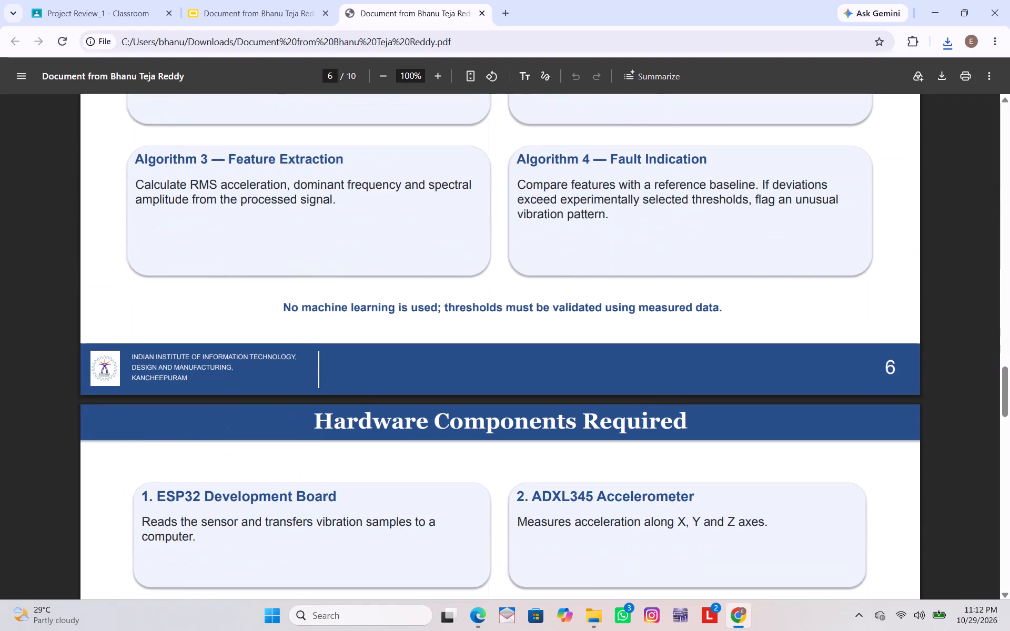
scroll(728, 372, "down", 5)
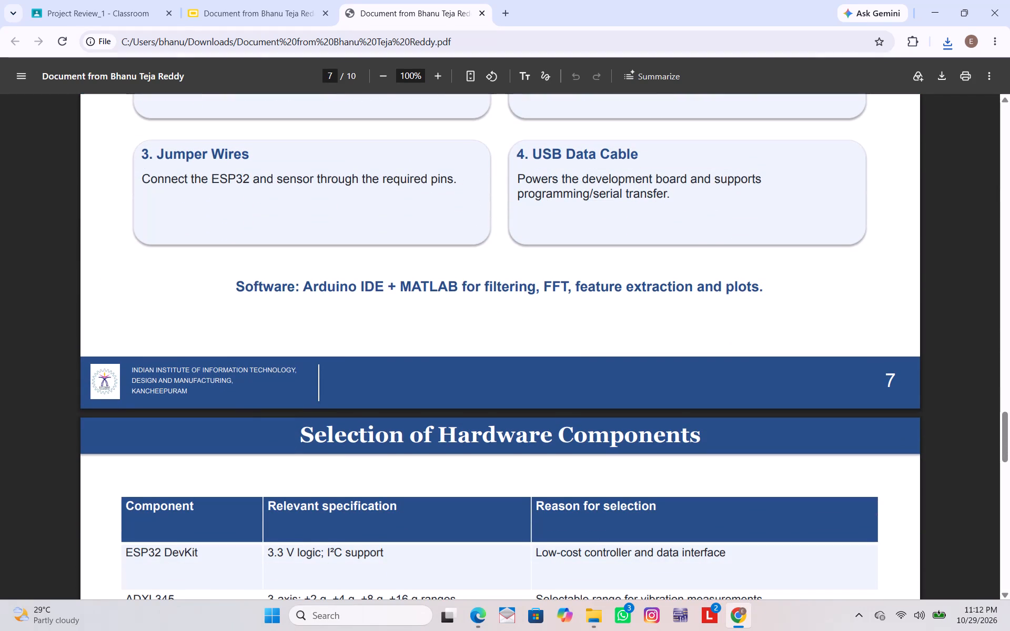
scroll(728, 372, "down", 12)
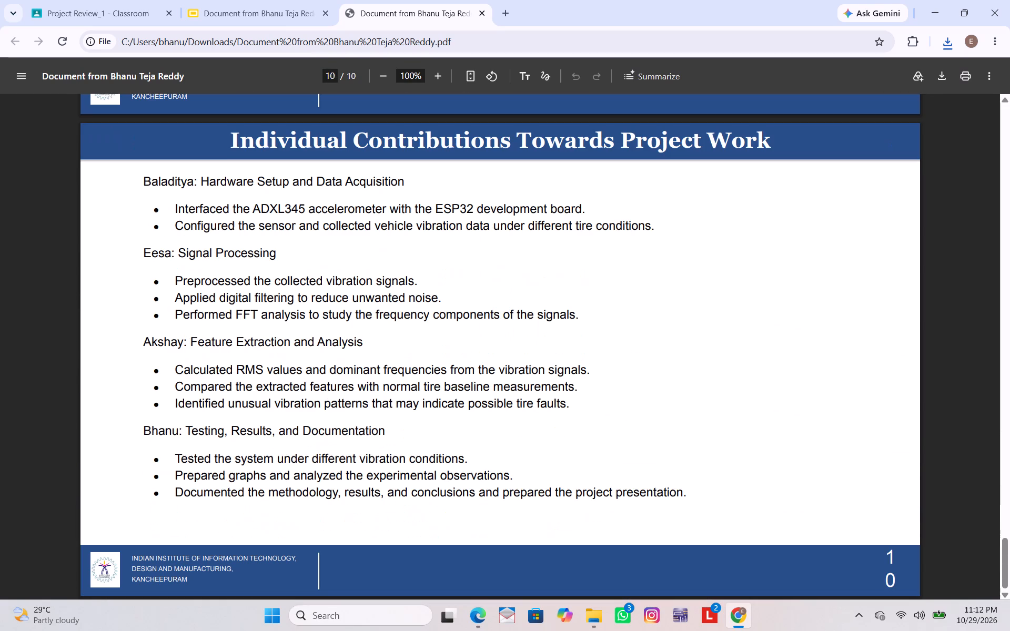
scroll(728, 372, "down", 5)
Review the PDF again from the title page, examining the algorithms, hardware, preliminary results and individual contributions pages.
scroll(728, 372, "up", 12)
scroll(728, 372, "up", 14)
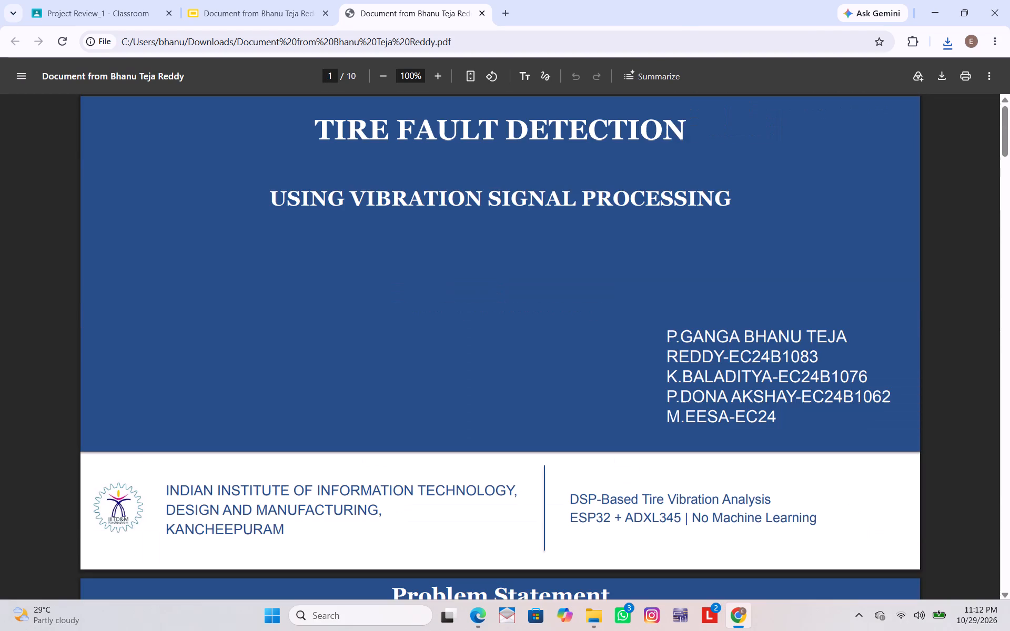
scroll(728, 372, "down", 6)
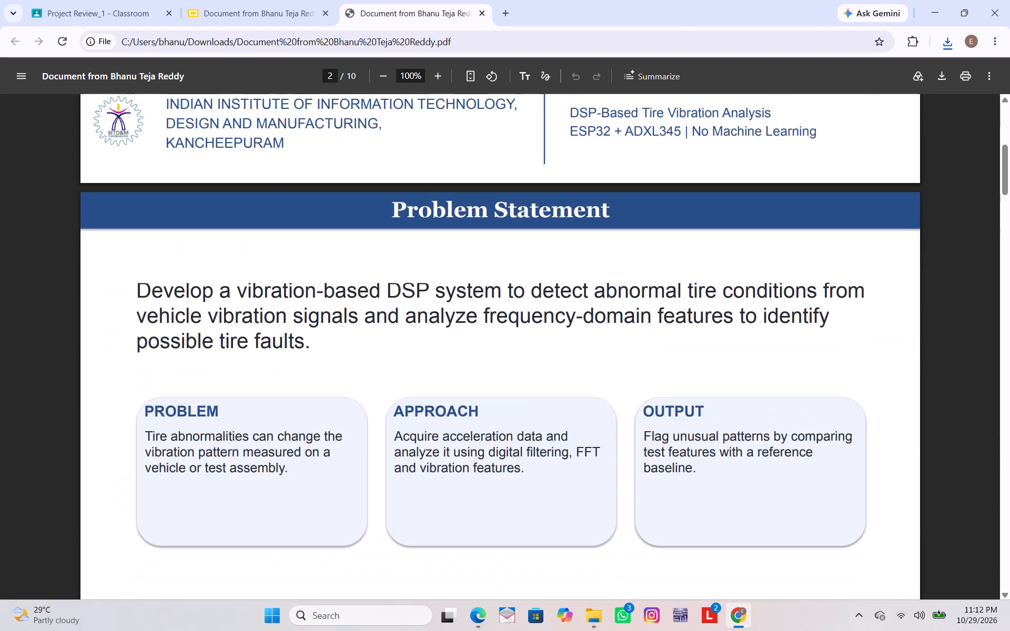
scroll(728, 372, "down", 6)
scroll(728, 372, "up", 1)
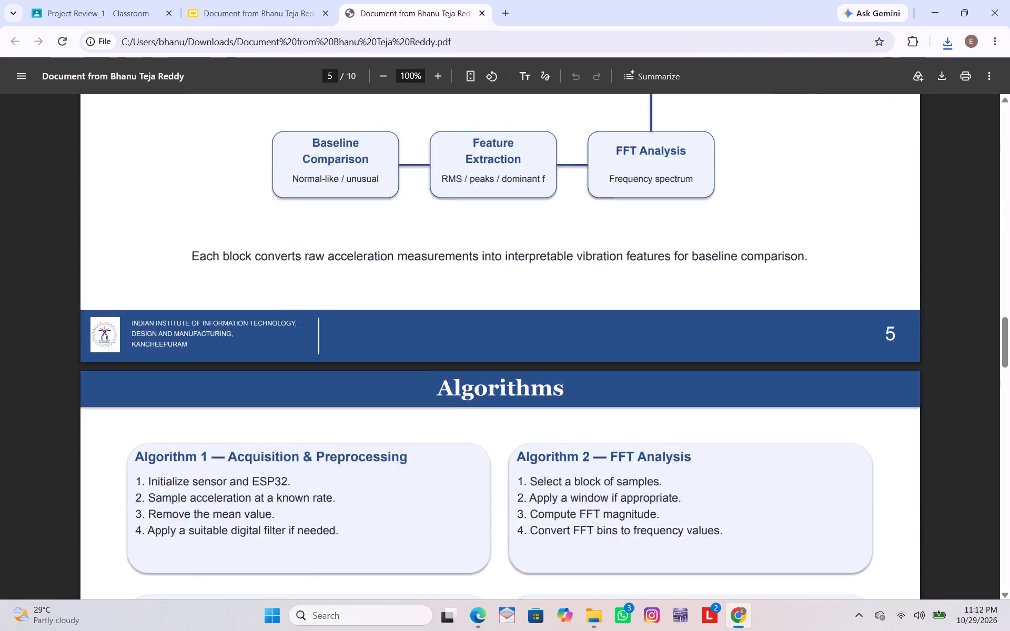
scroll(728, 372, "up", 2)
scroll(728, 372, "down", 1)
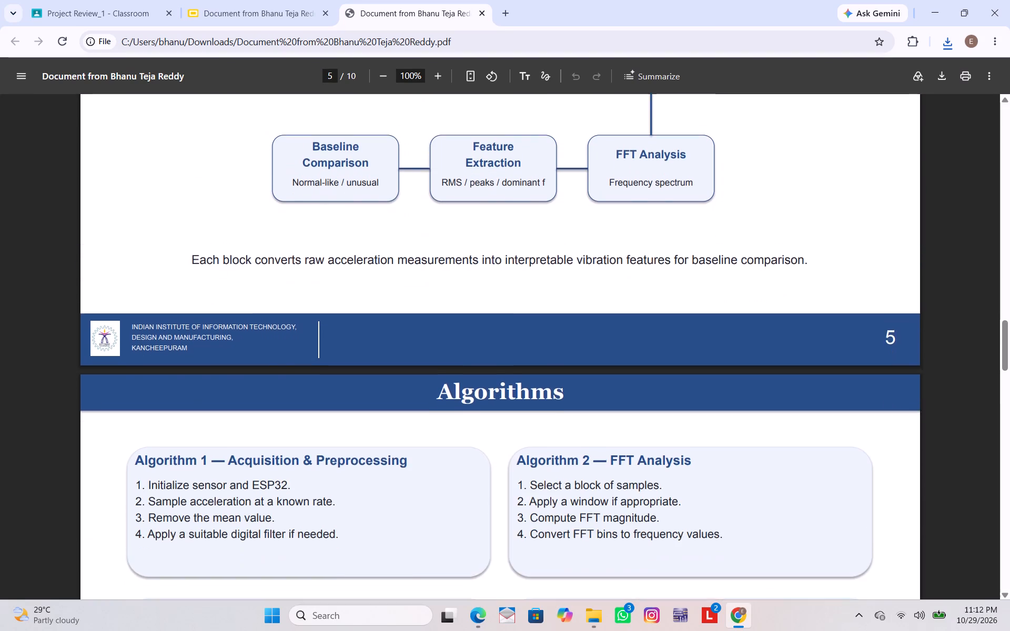
scroll(728, 372, "down", 3)
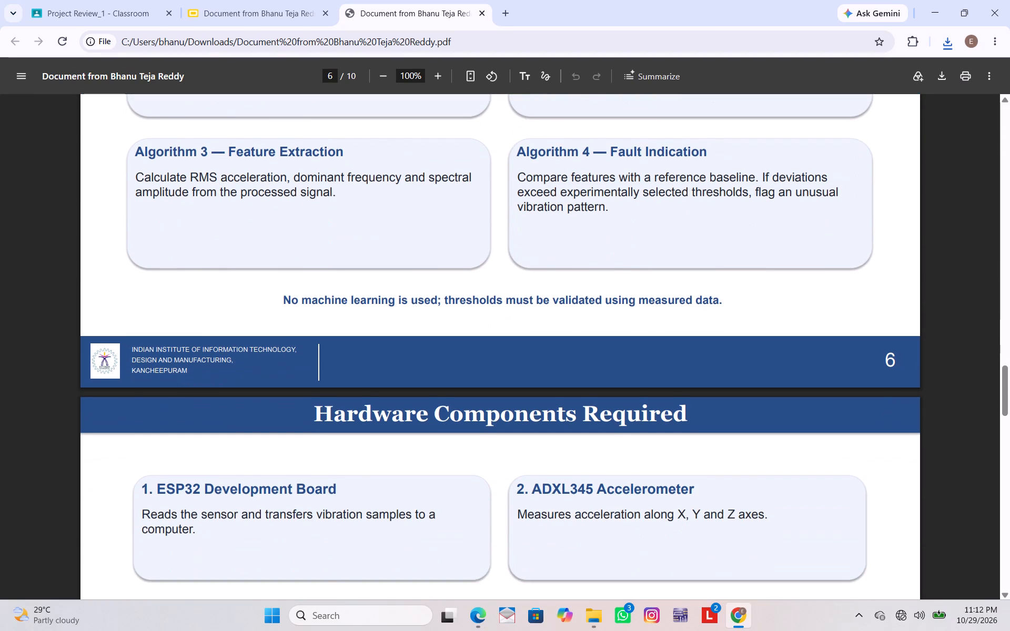
scroll(728, 372, "down", 3)
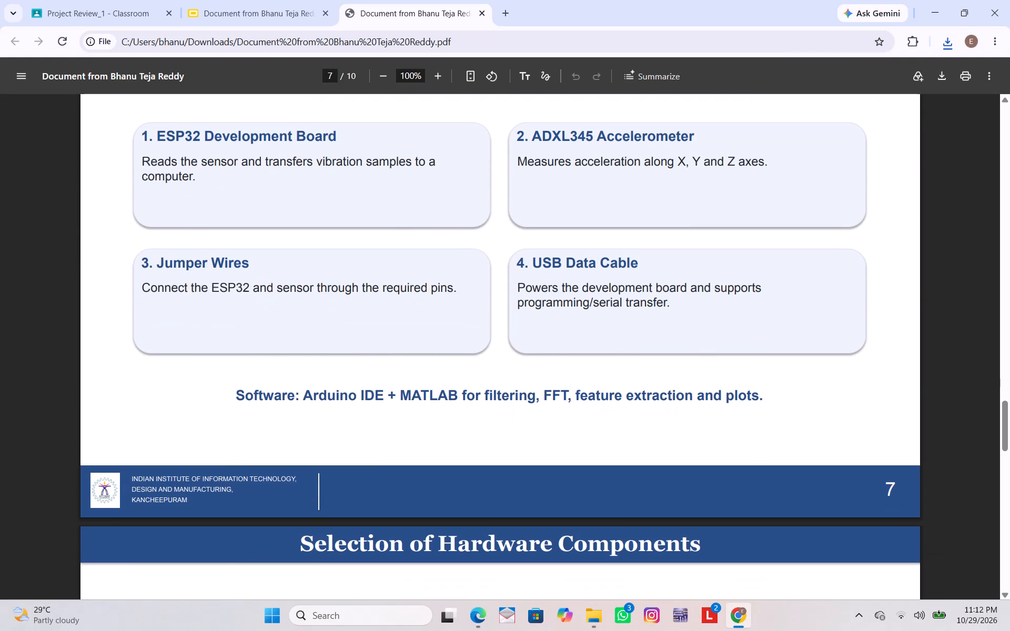
scroll(728, 372, "down", 6)
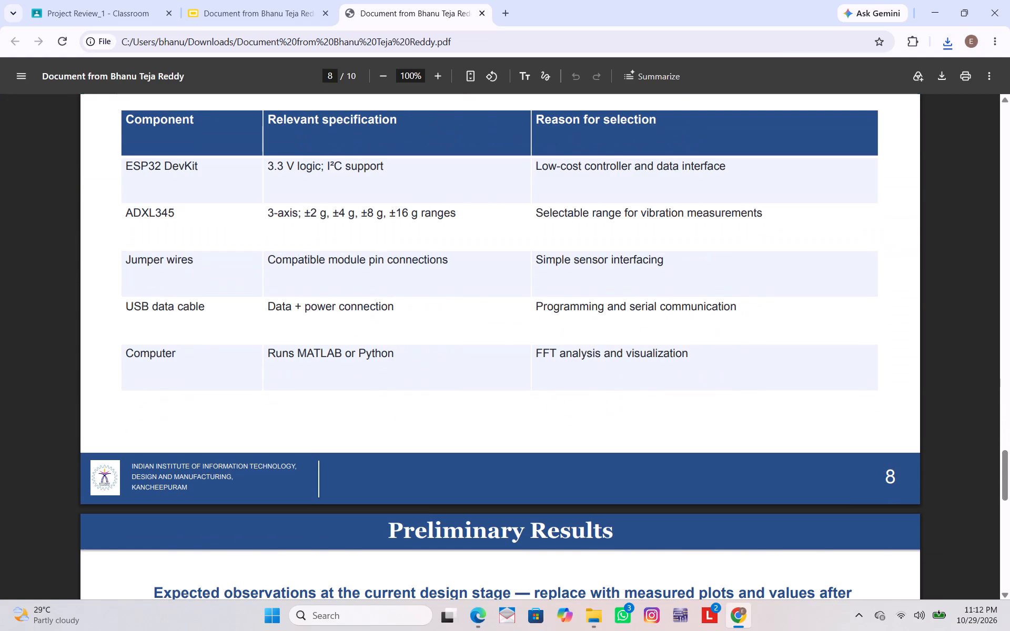
scroll(728, 372, "down", 4)
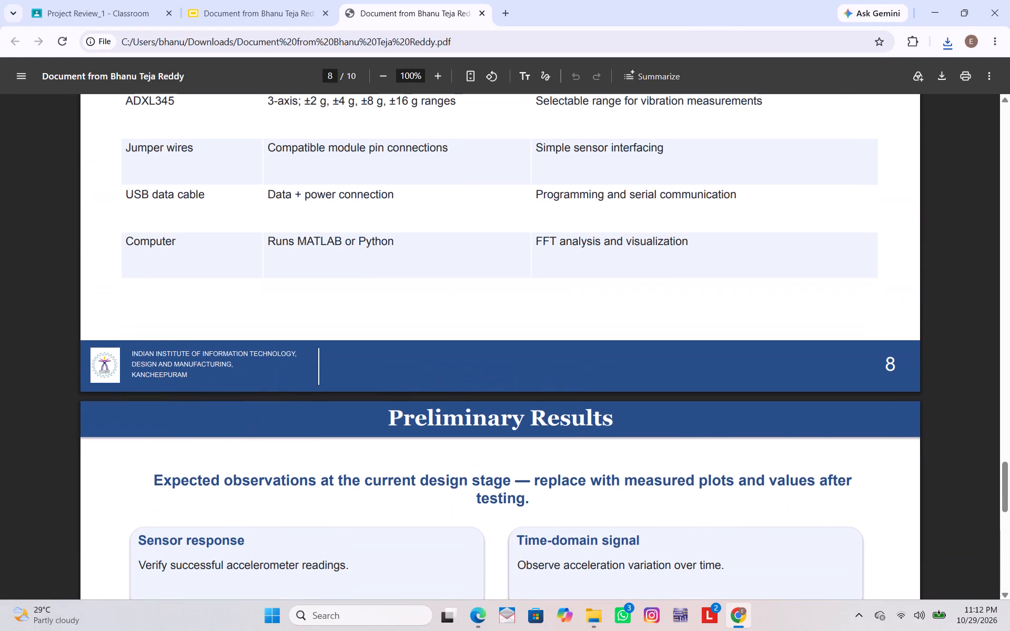
scroll(728, 372, "down", 4)
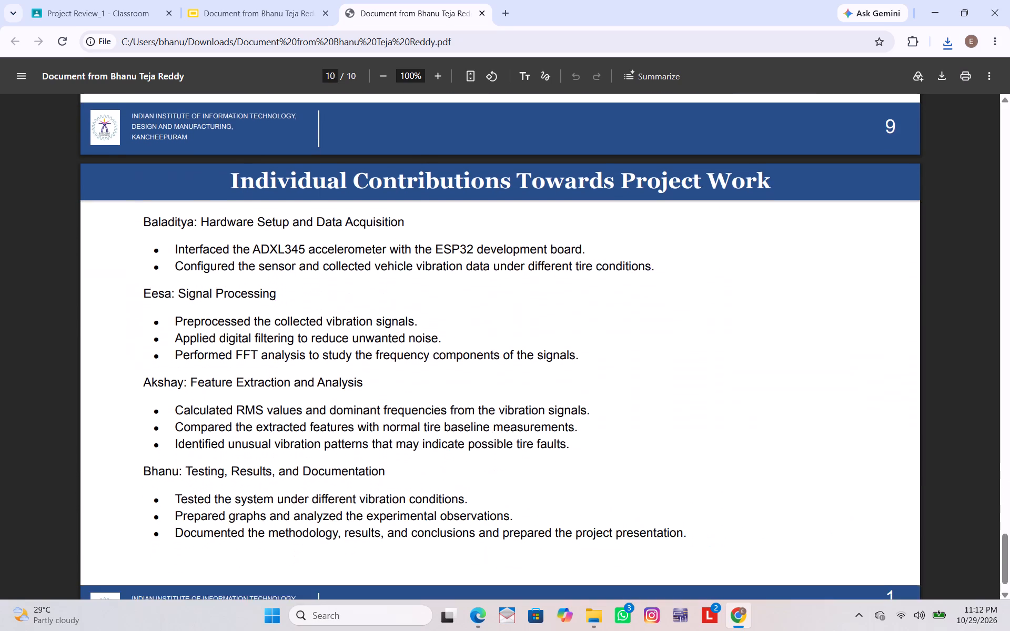
scroll(728, 372, "down", 5)
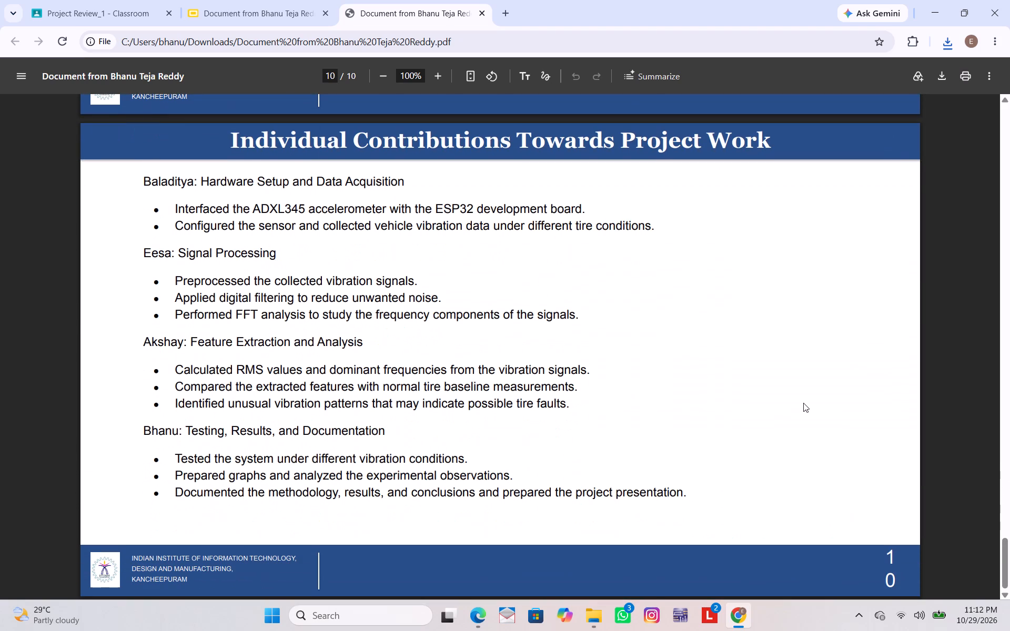
scroll(803, 403, "up", 1)
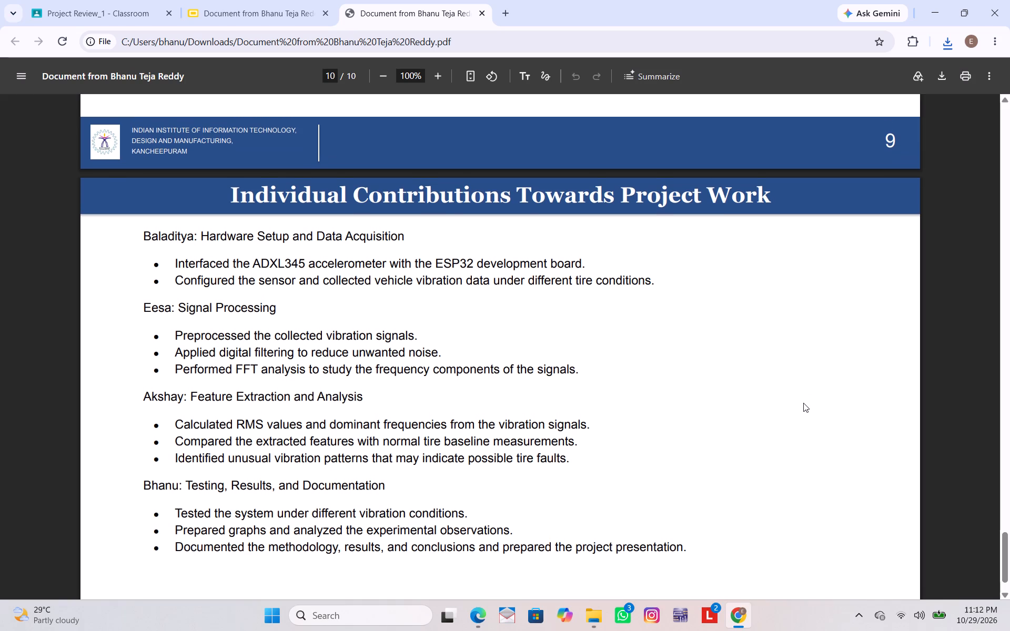
scroll(926, 364, "down", 1)
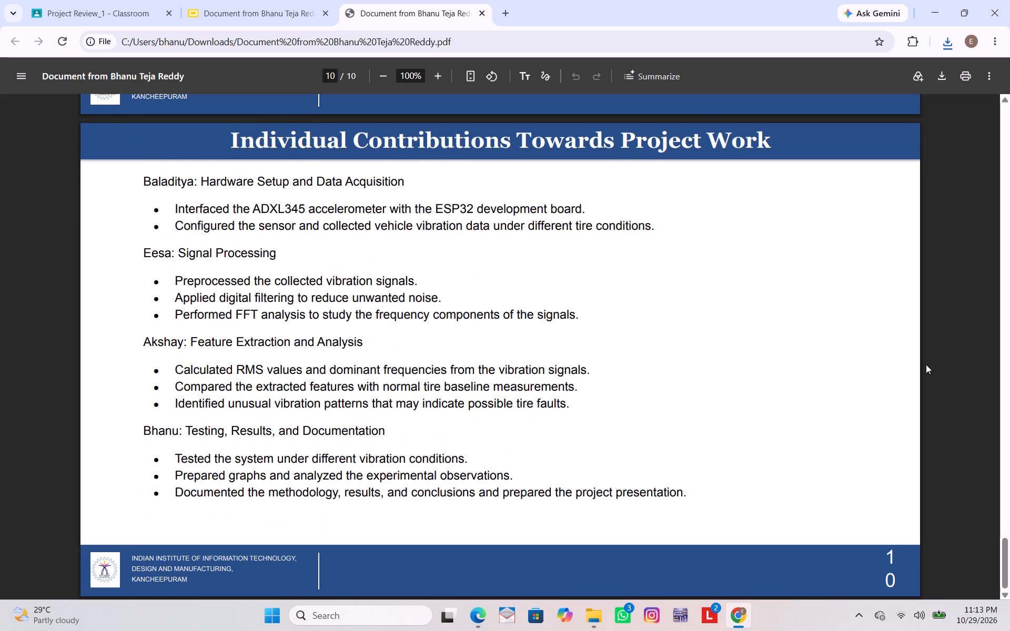
scroll(926, 364, "down", 1)
Return to the presentation in the editor and close the whole browser window.
left_click(311, 11)
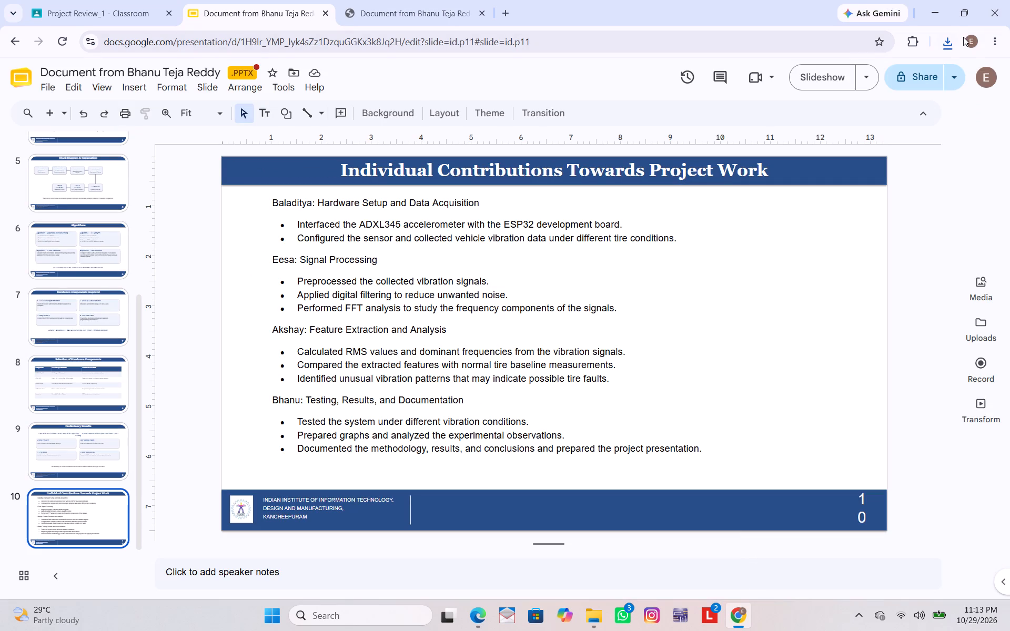